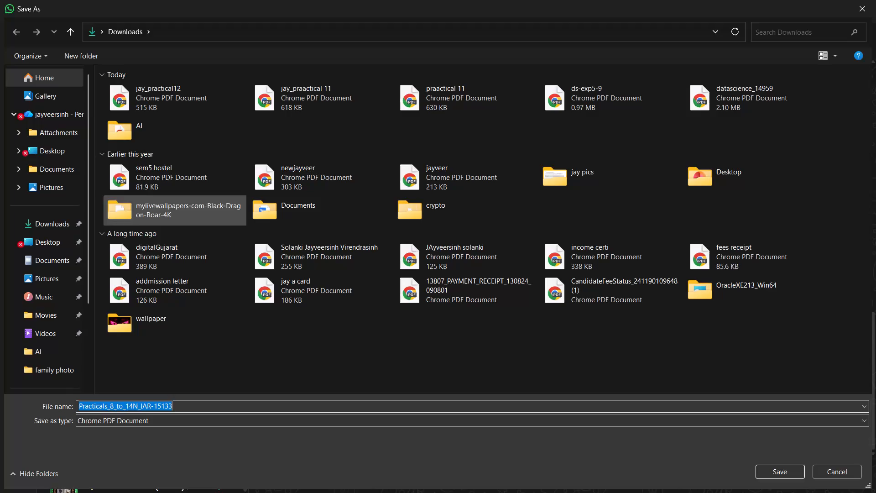
Choose the Downloads folder as the save location for the practicals 8 to 14 PDF.
left_click(33, 220)
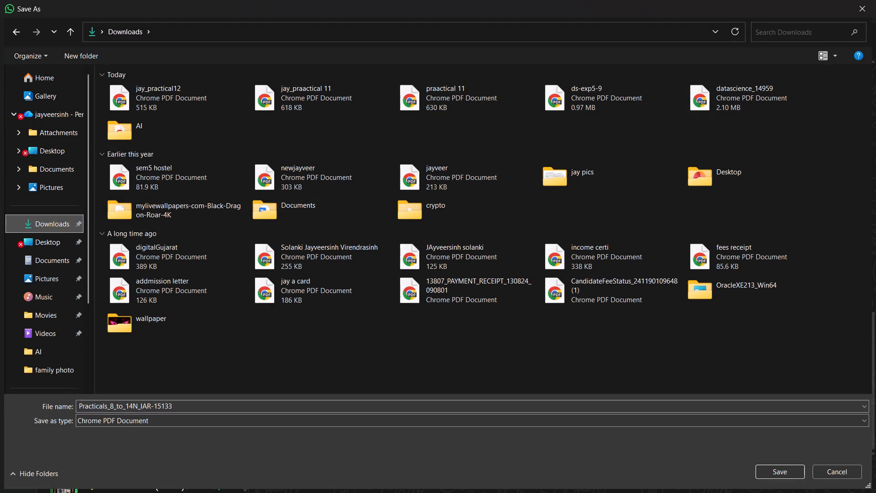
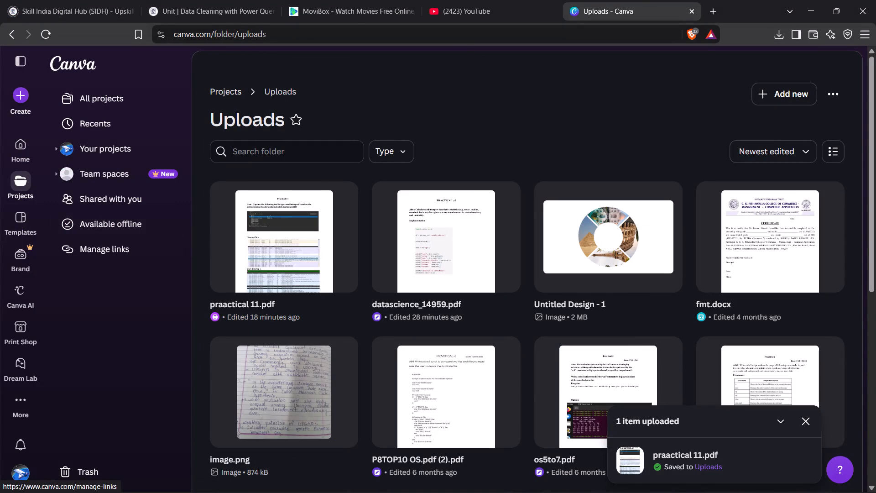
Upload the practicals 8 to 14 PDF from the Downloads folder to Canva.
left_click(25, 100)
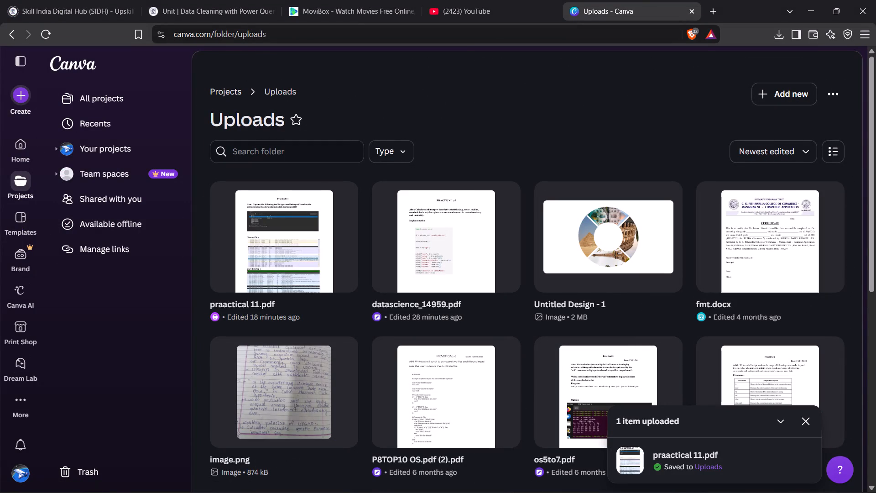
scroll(92, 370, "down", 9)
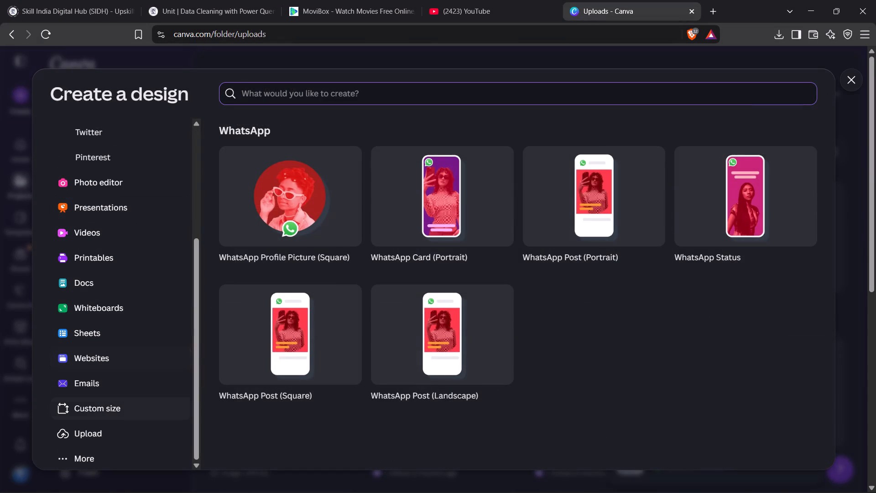
left_click(92, 432)
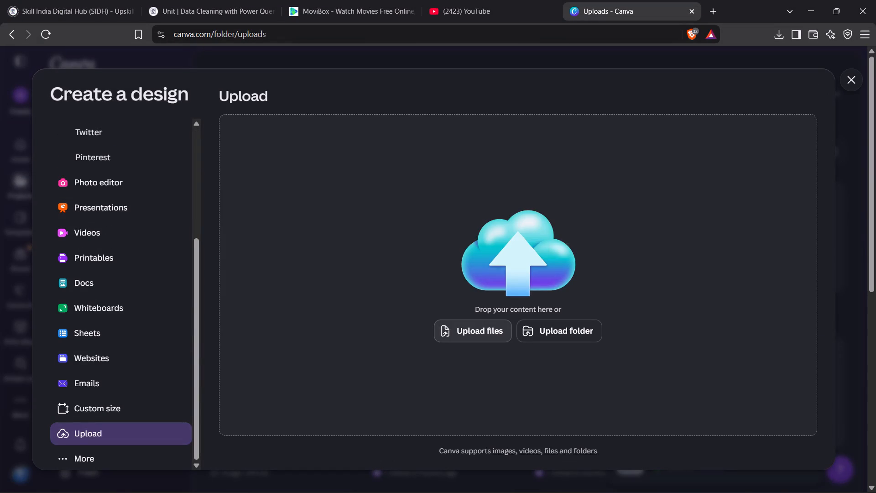
left_click(485, 323)
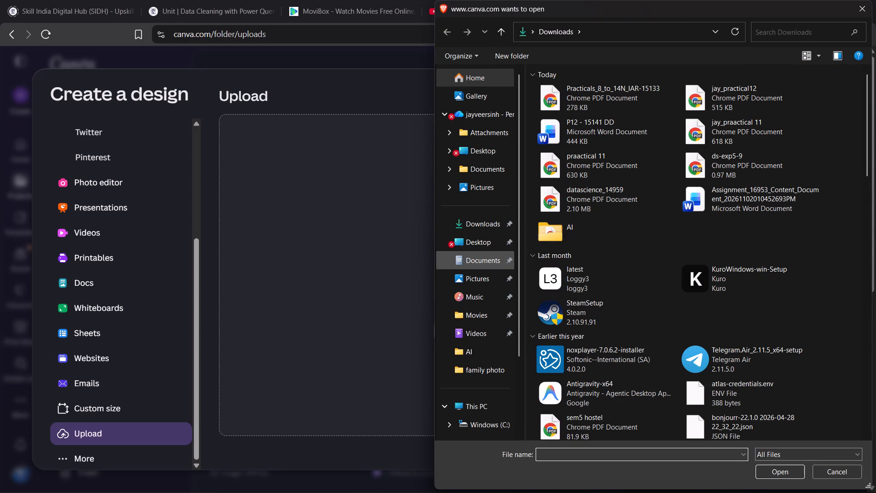
left_click(608, 104)
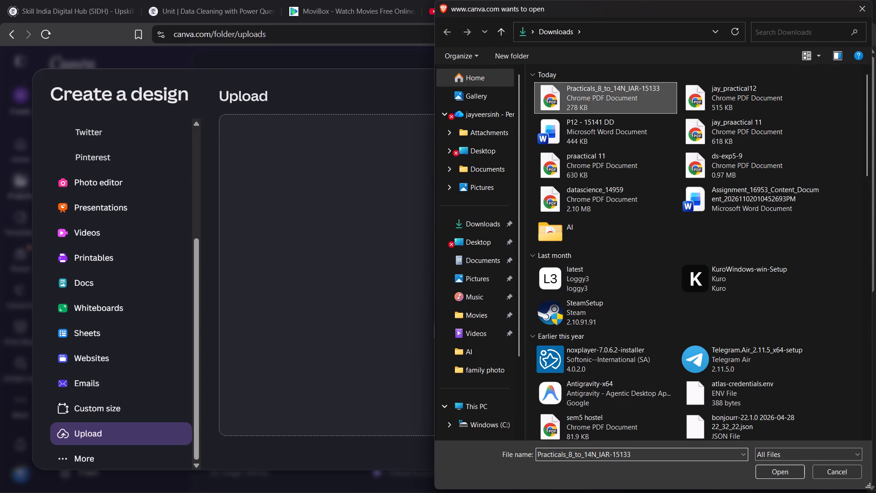
left_click(776, 467)
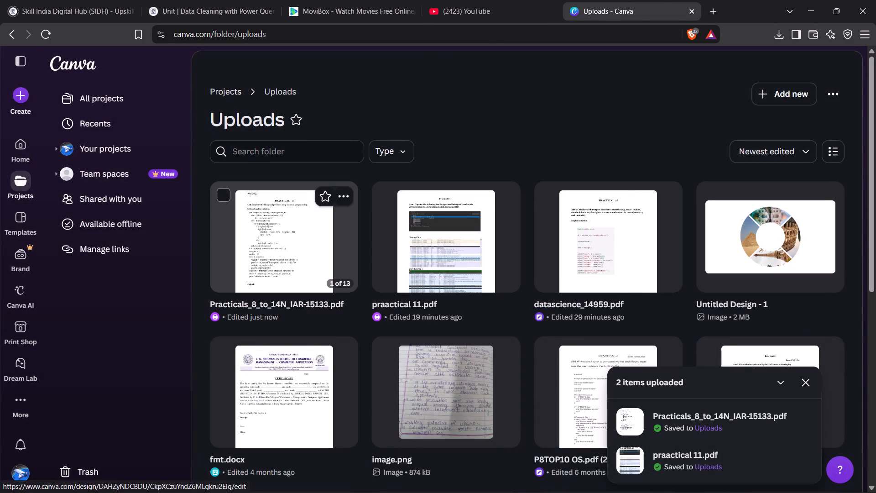
Open the uploaded practicals 8 to 14 PDF in the design editor and dismiss the WhatsApp download notification.
left_click(318, 243)
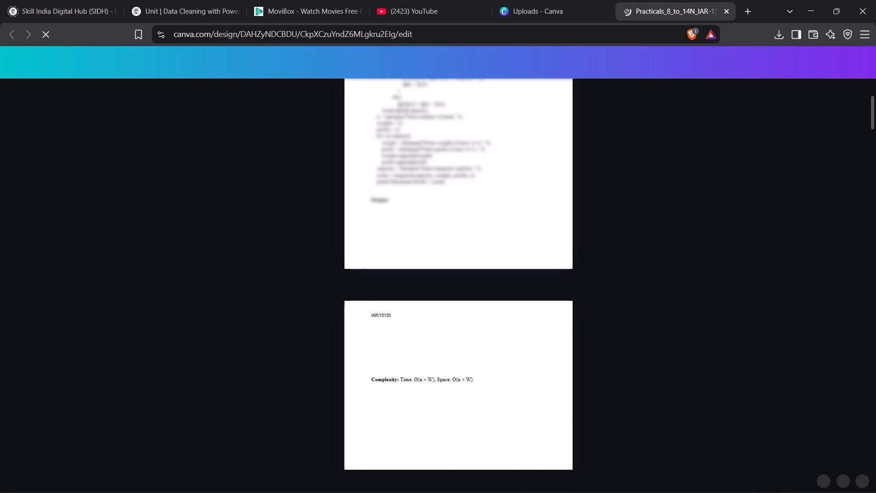
scroll(424, 240, "up", 4)
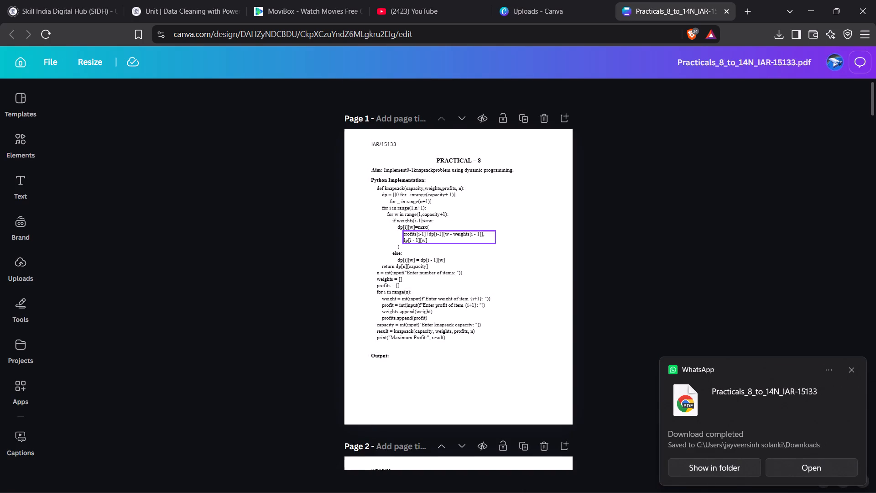
left_click(850, 369)
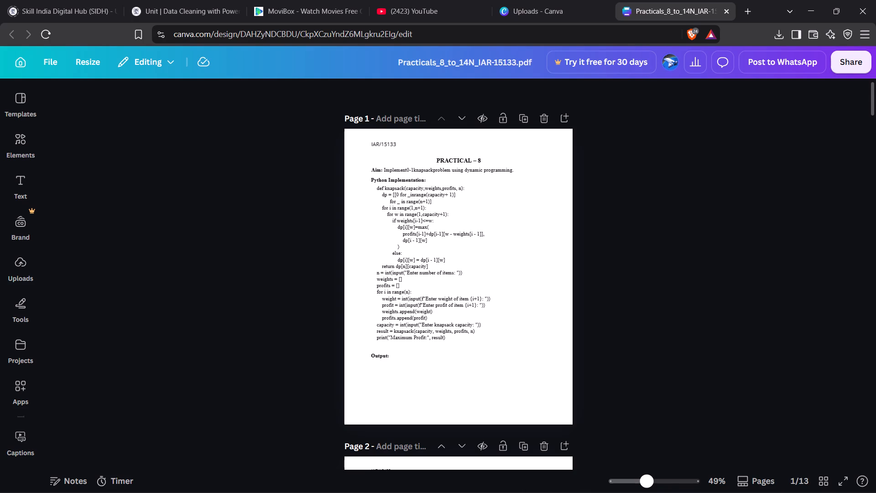
Replace the student ID in the page 1 header with the new student ID, widening its text box to fit one line.
left_click_drag(653, 484, 667, 479)
left_click_drag(667, 479, 662, 481)
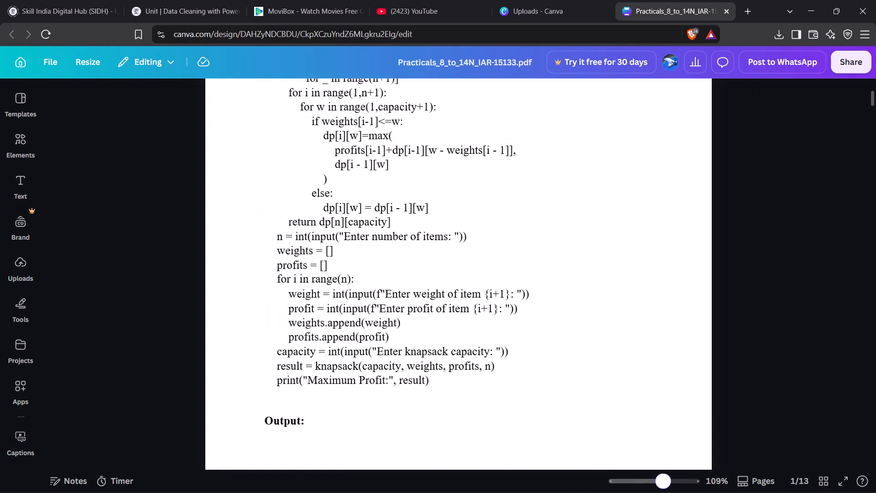
left_click_drag(662, 481, 659, 482)
scroll(526, 278, "up", 7)
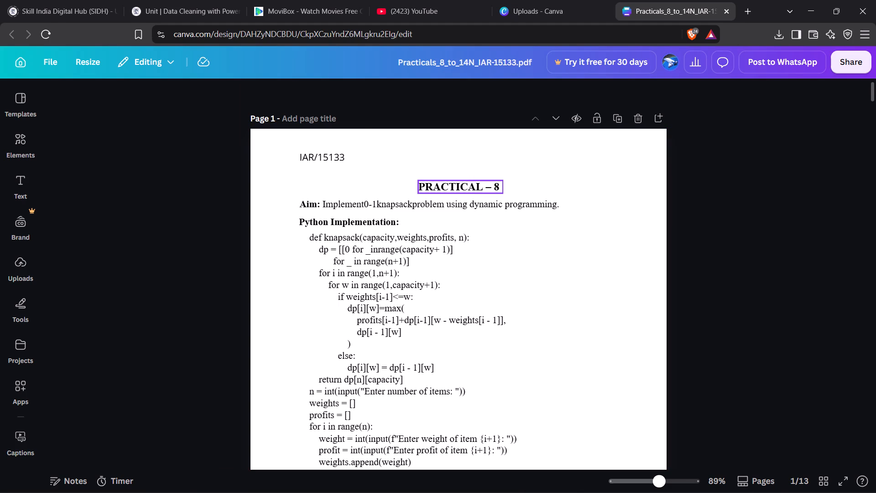
left_click(346, 158)
left_click(339, 157)
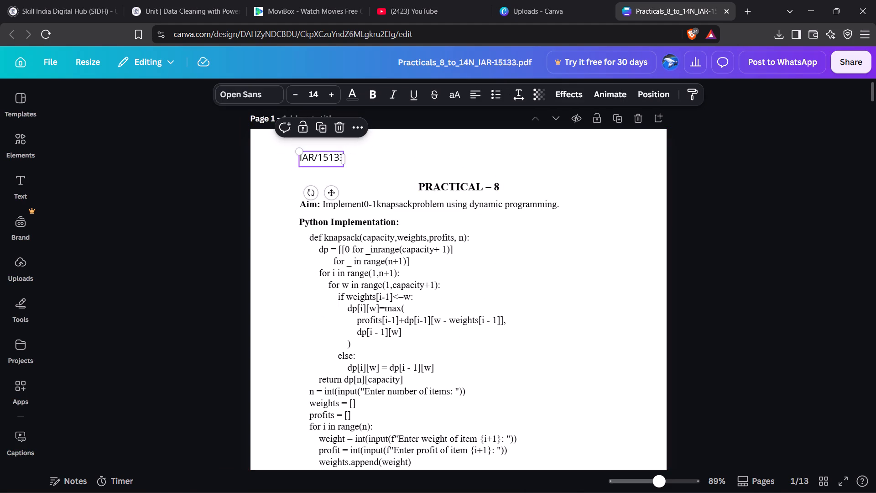
left_click(321, 157)
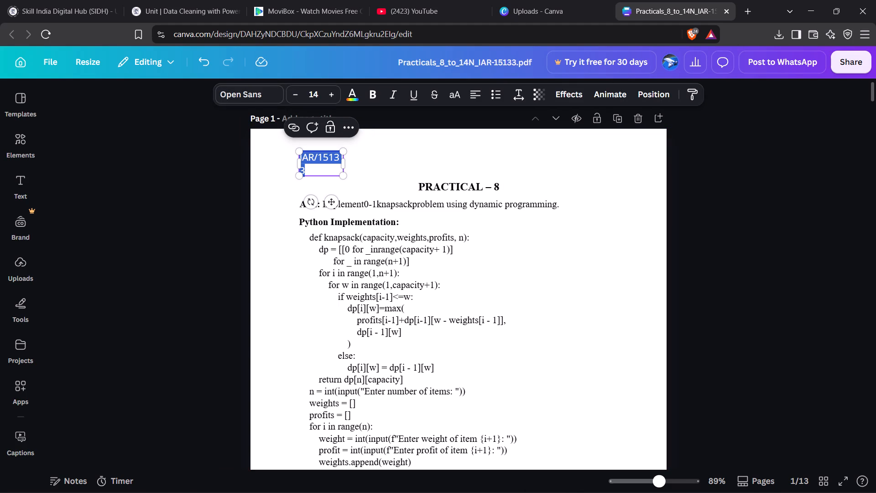
key("Right")
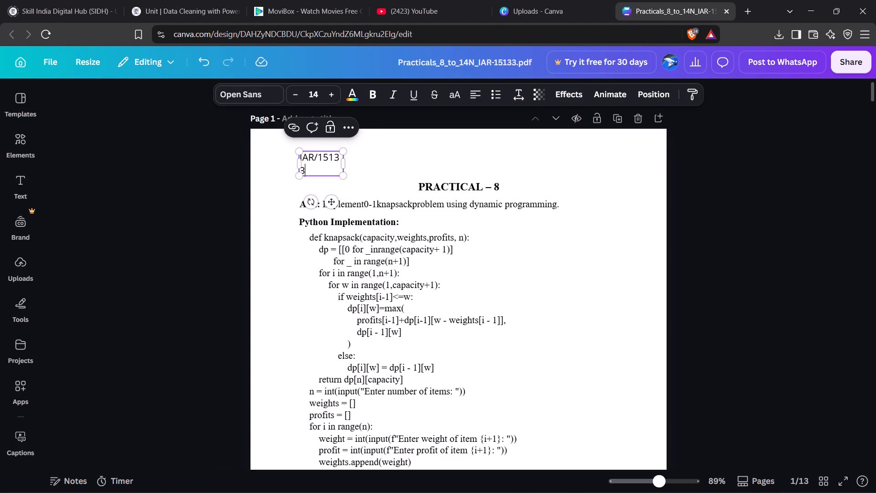
key("BackSpace")
key("BackSpace")
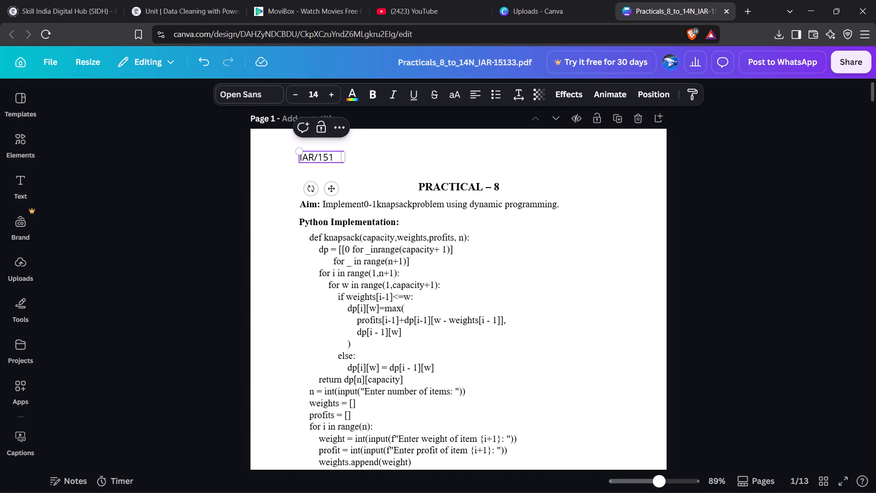
type("811")
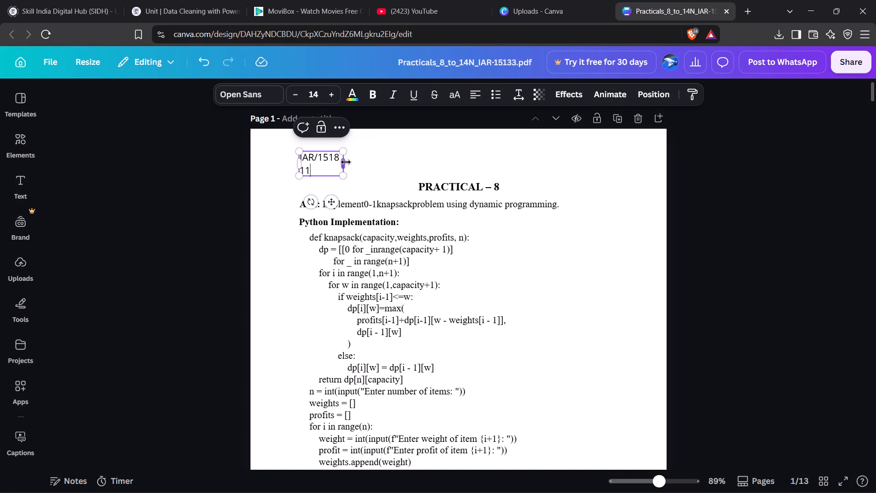
left_click_drag(346, 162, 358, 162)
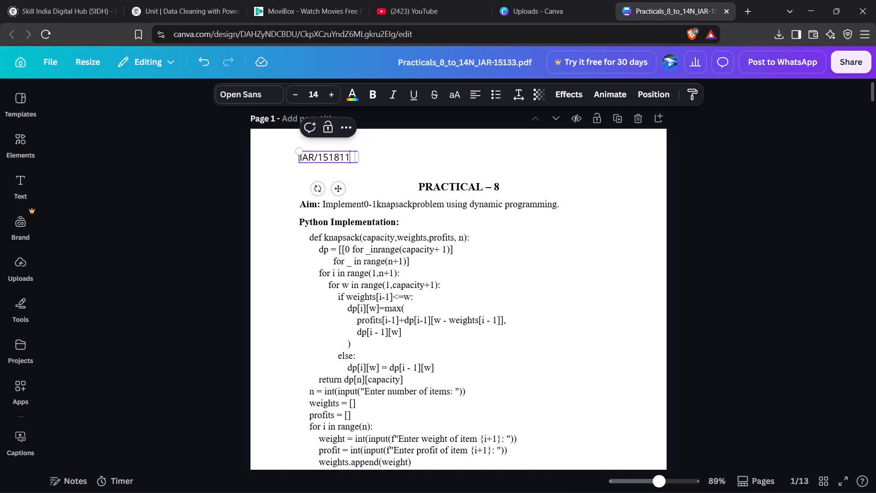
key("Left")
key("Left")
key("Left")
key("BackSpace")
left_click(407, 163)
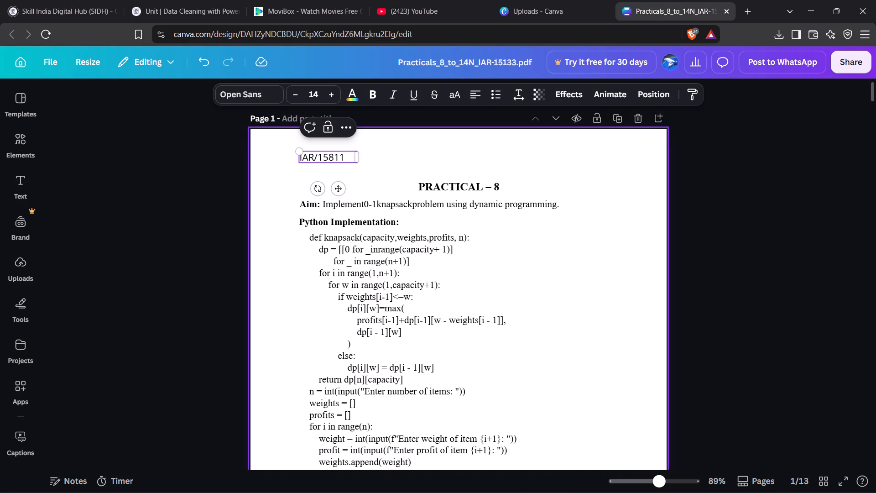
Copy the new student ID text from the page 1 header.
left_click(330, 161)
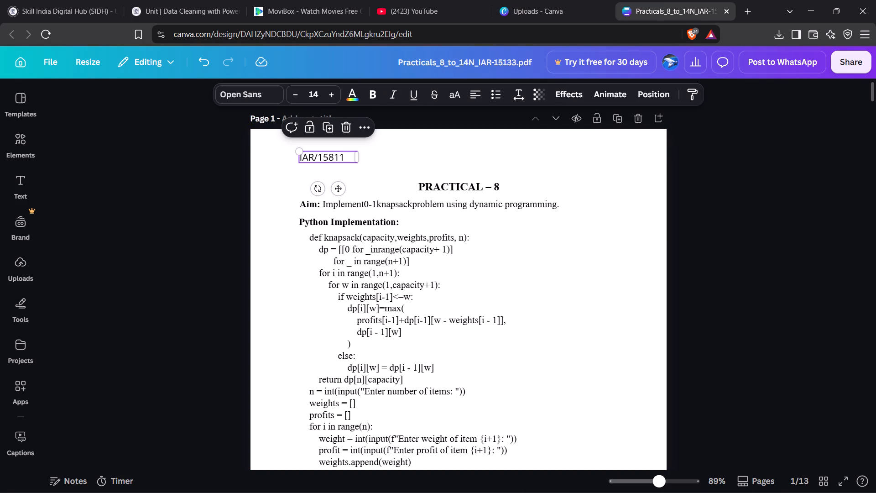
left_click(337, 158)
key("ctrl+a")
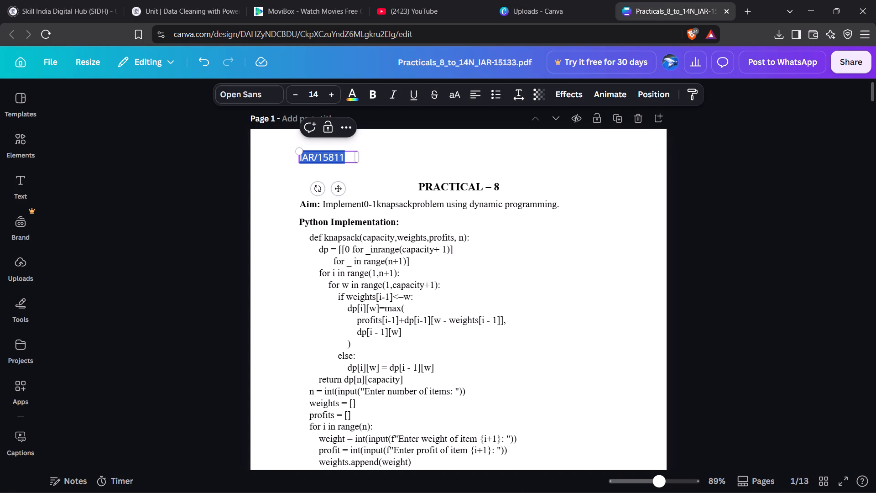
key("ctrl+c")
key("ctrl+c")
left_click(525, 219)
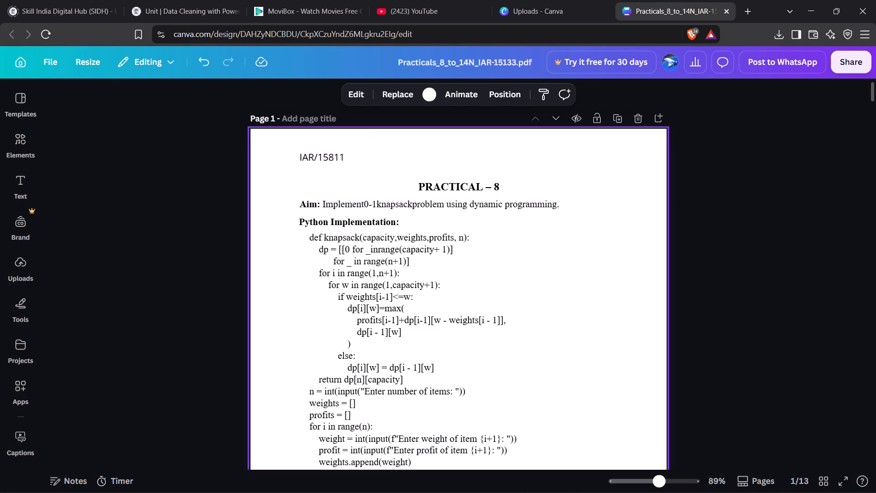
Replace the student ID in the page 2 header with the copied one and widen its text box to fit one line.
scroll(511, 265, "down", 4)
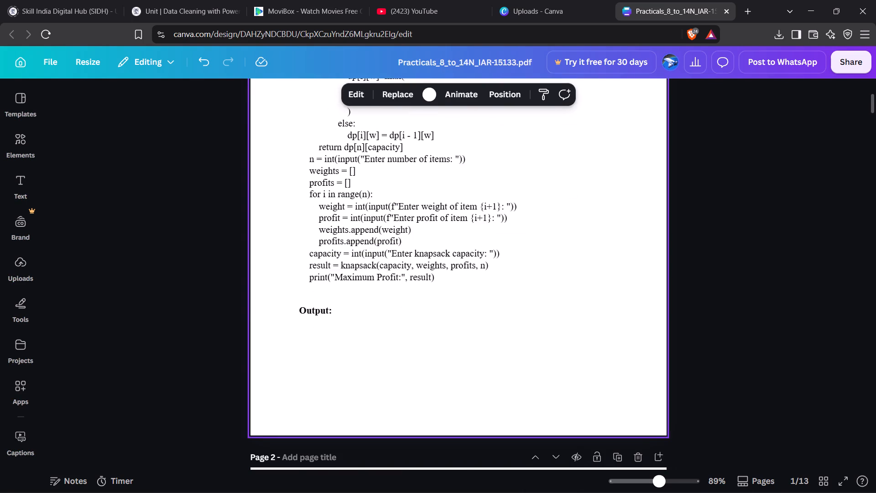
scroll(511, 265, "down", 2)
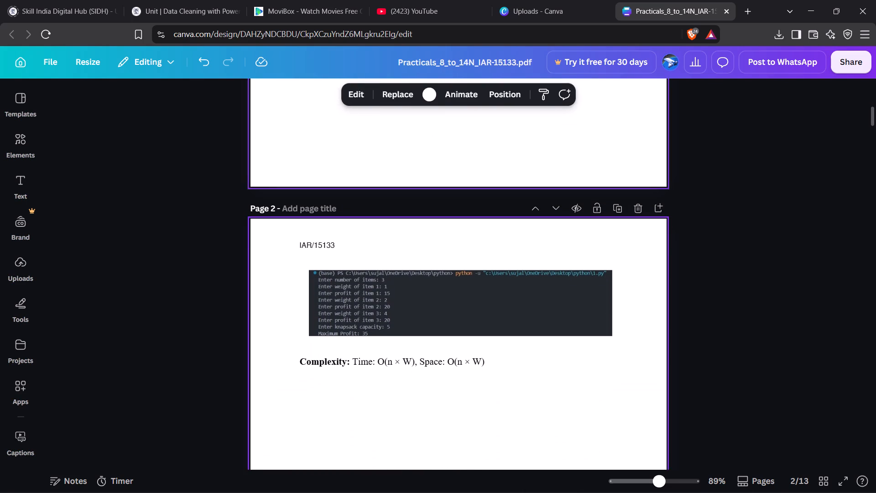
left_click(330, 244)
left_click(330, 244)
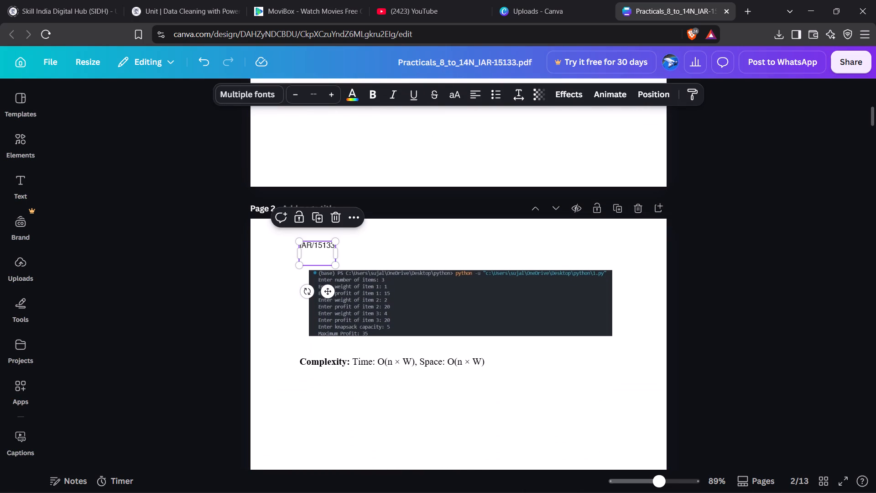
key("ctrl+v")
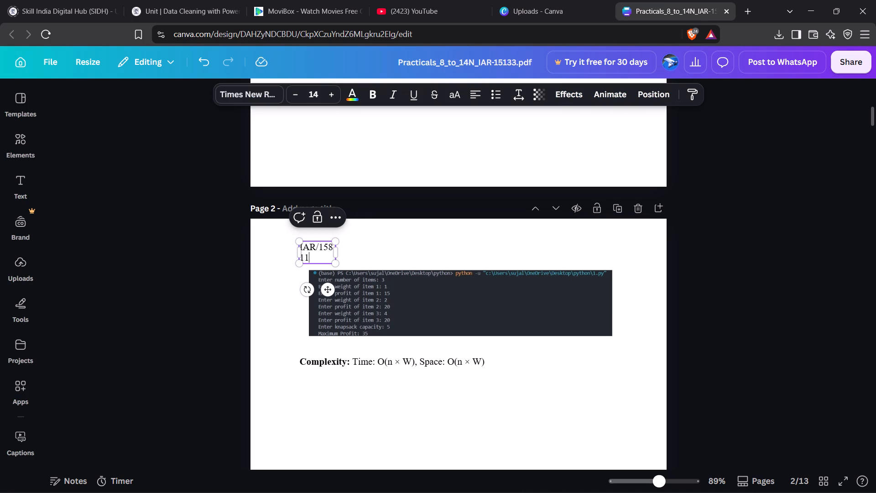
left_click(335, 254)
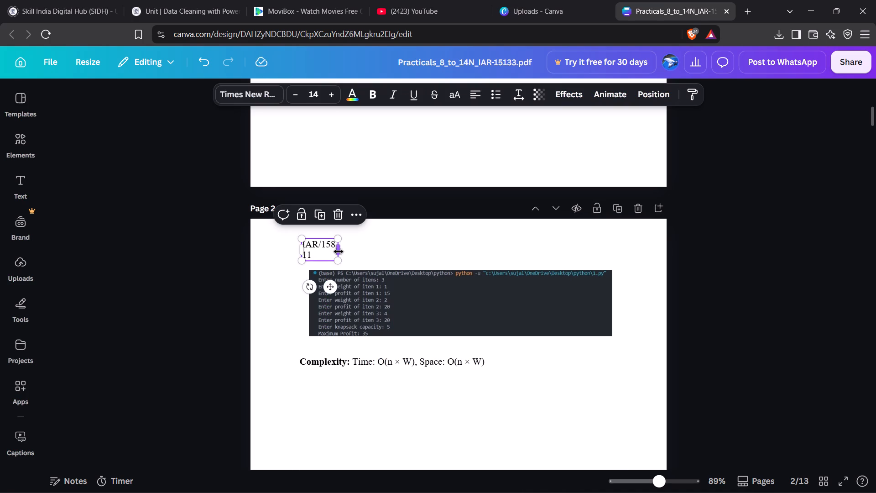
key("ctrl+z")
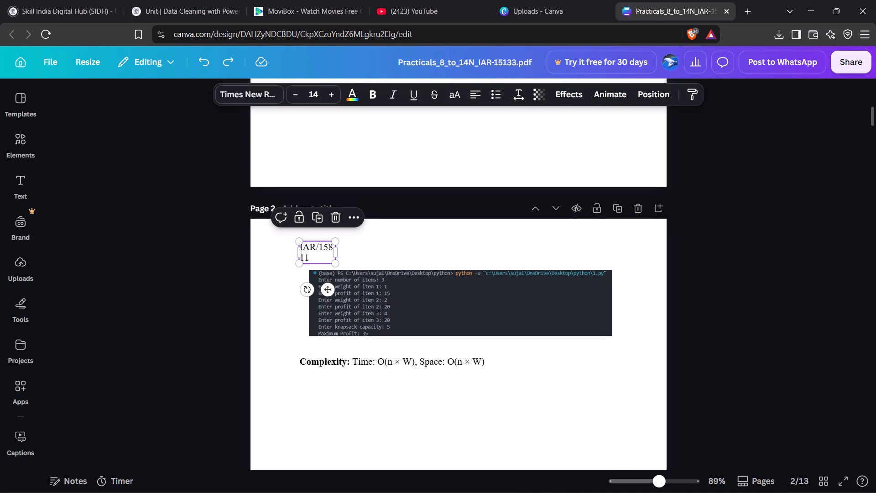
left_click_drag(338, 252, 345, 250)
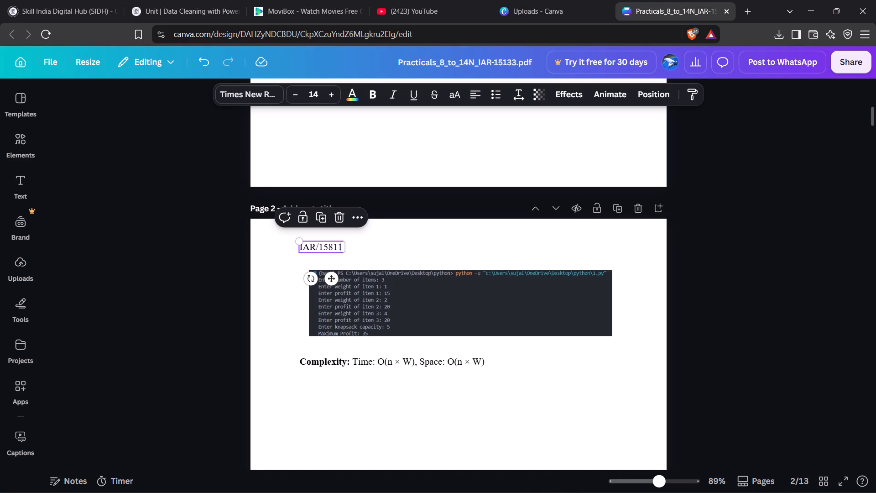
left_click(822, 301)
Replace the student ID in the page 3 header with the copied one and widen its text box to fit one line.
scroll(632, 281, "up", 4)
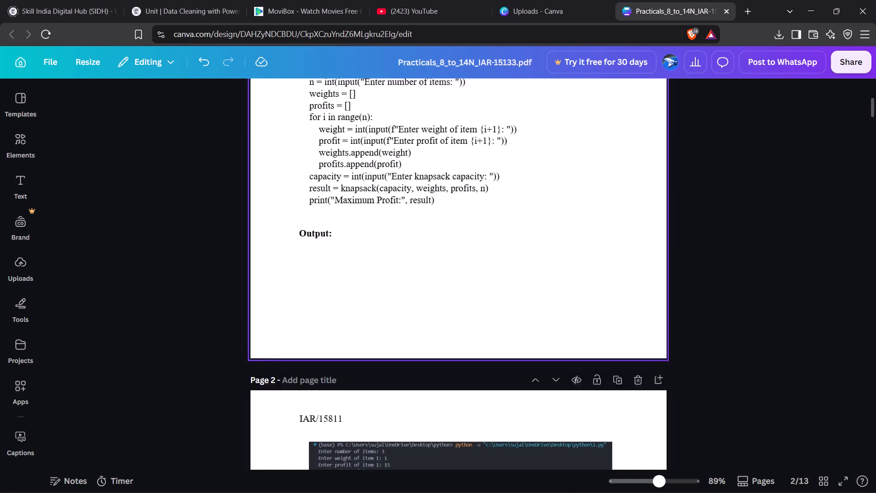
scroll(632, 281, "up", 1)
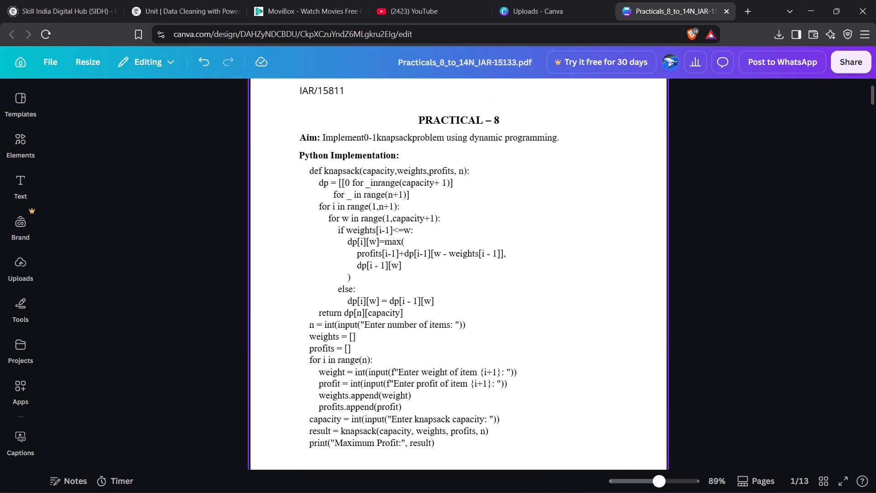
scroll(463, 259, "down", 6)
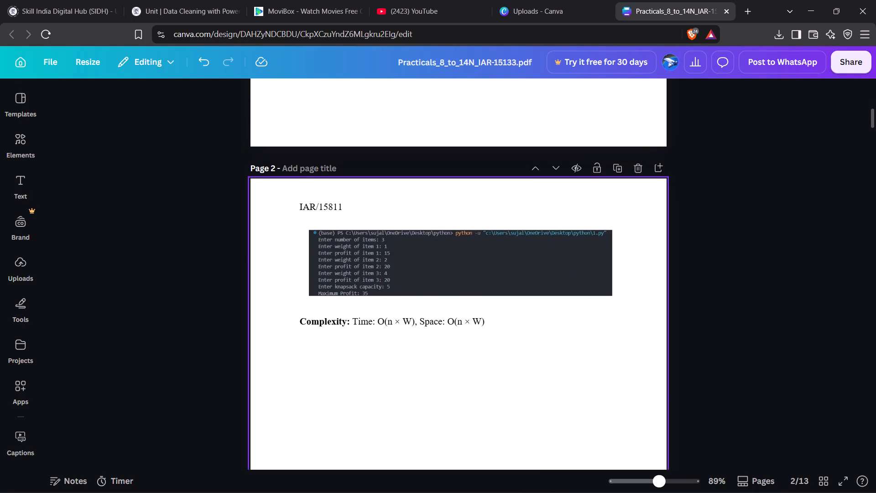
scroll(463, 259, "down", 4)
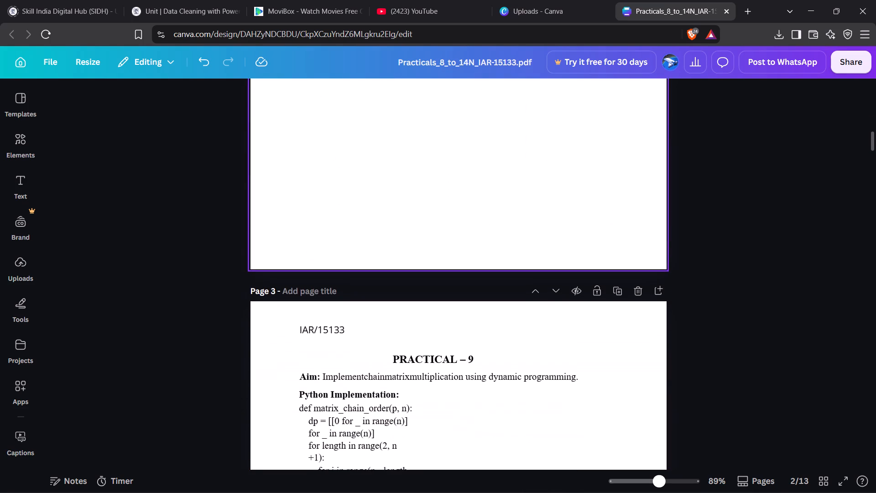
left_click(341, 331)
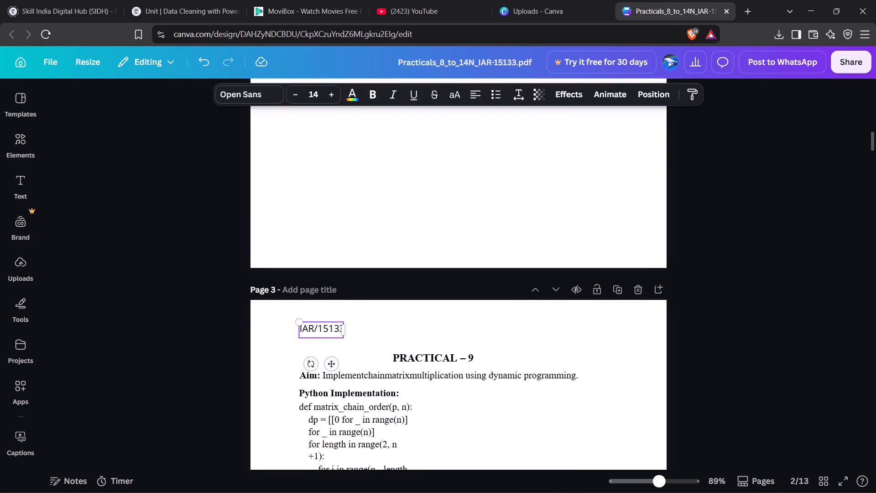
left_click(335, 329)
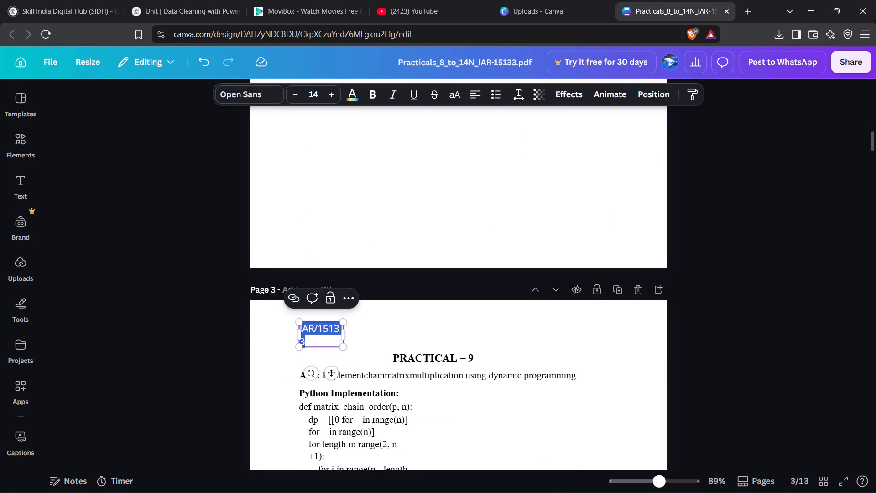
key("ctrl+v")
left_click(343, 336)
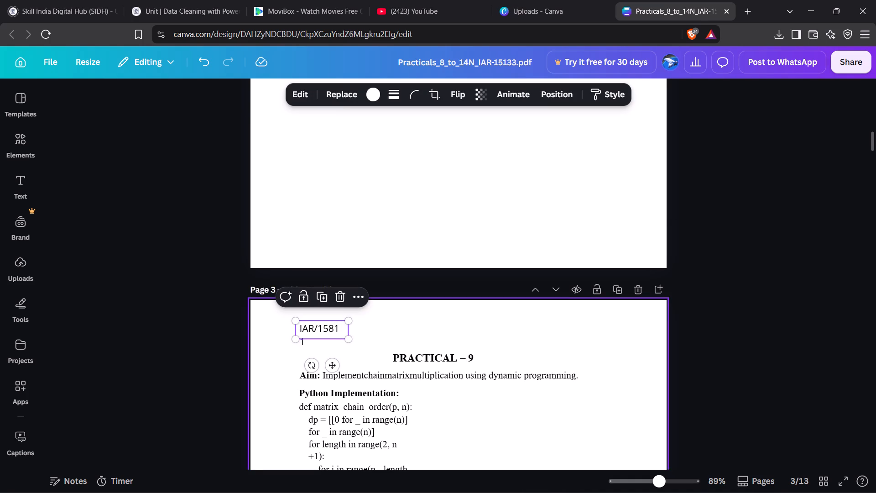
left_click(334, 329)
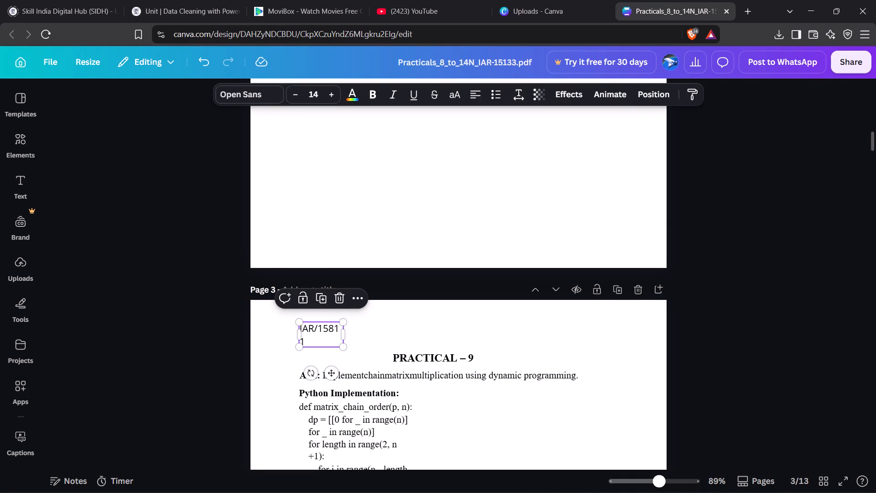
left_click_drag(344, 335, 352, 335)
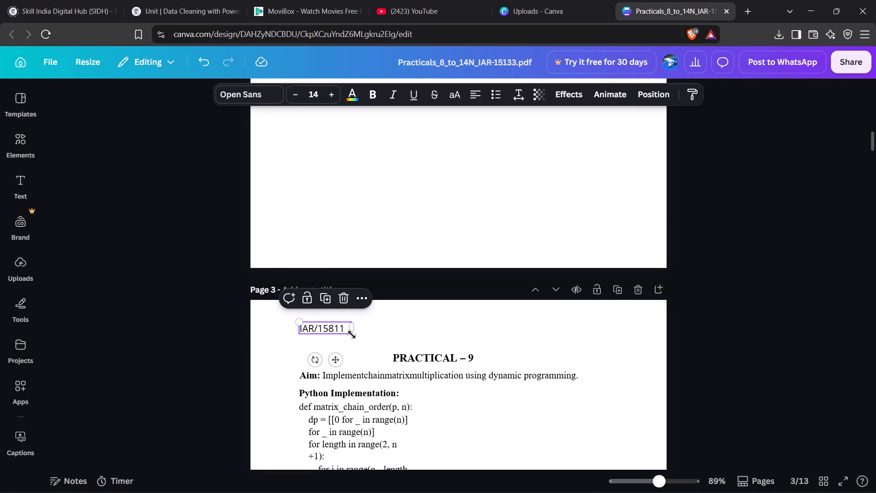
left_click(452, 327)
Replace the student ID in the page 4 header with the copied one and widen its text box to fit one line.
scroll(452, 327, "down", 2)
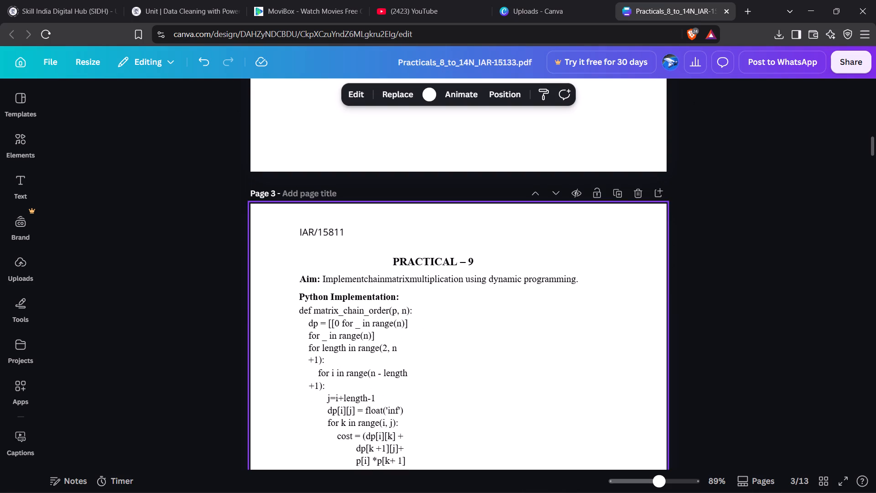
scroll(452, 327, "down", 5)
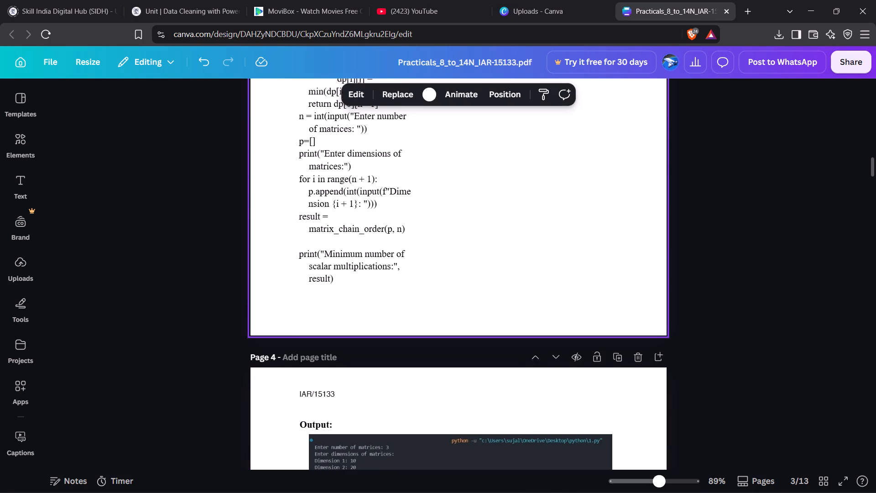
scroll(452, 327, "down", 1)
left_click(325, 314)
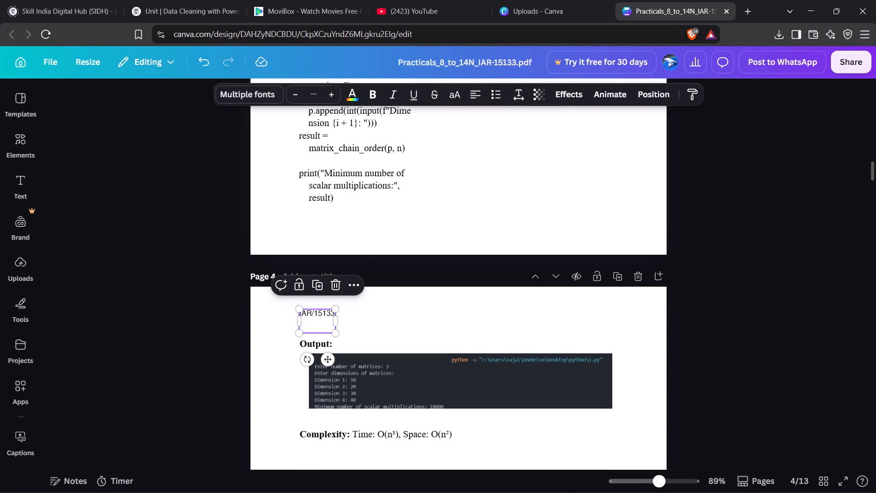
left_click(316, 318)
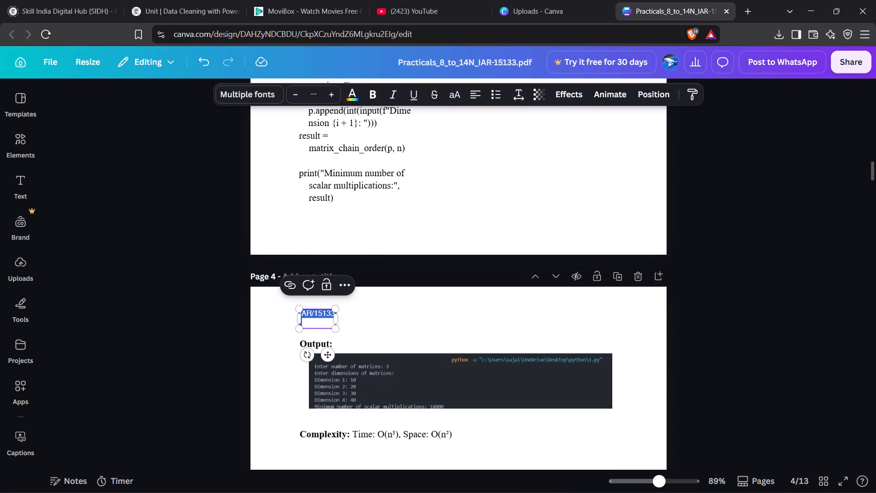
key("ctrl+v")
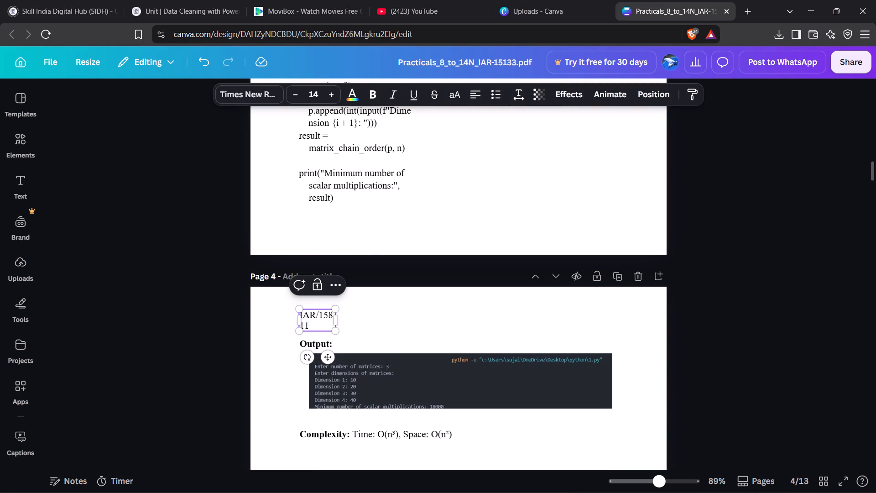
left_click_drag(339, 320, 347, 319)
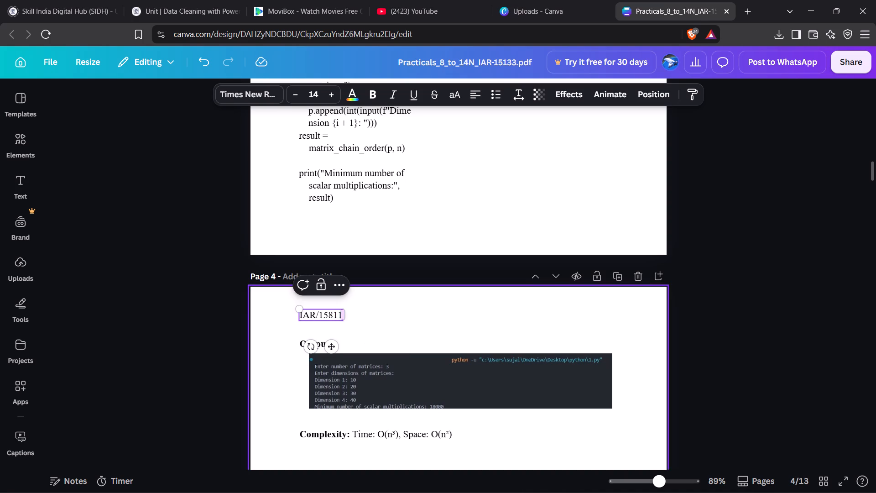
left_click(416, 313)
Replace the student ID in the page 5 header with the copied one and widen its text box to fit one line.
scroll(416, 313, "down", 3)
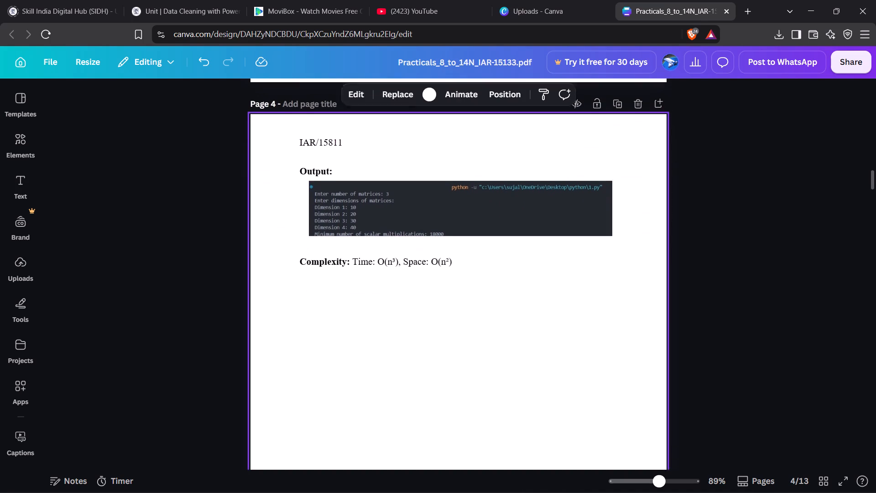
scroll(416, 313, "down", 4)
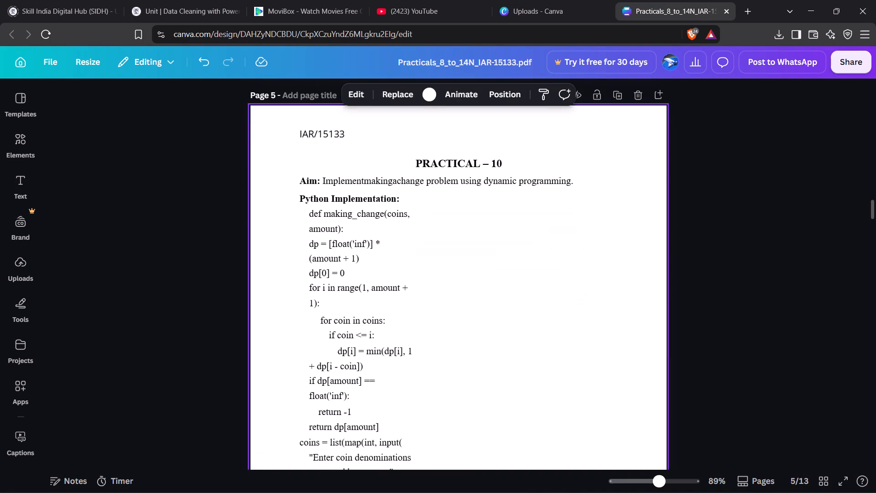
scroll(416, 313, "down", 1)
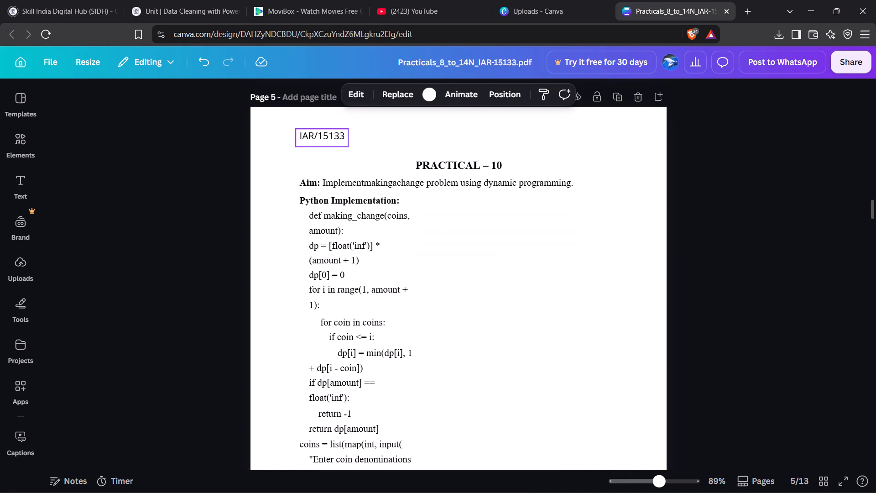
left_click(318, 134)
left_click(318, 134)
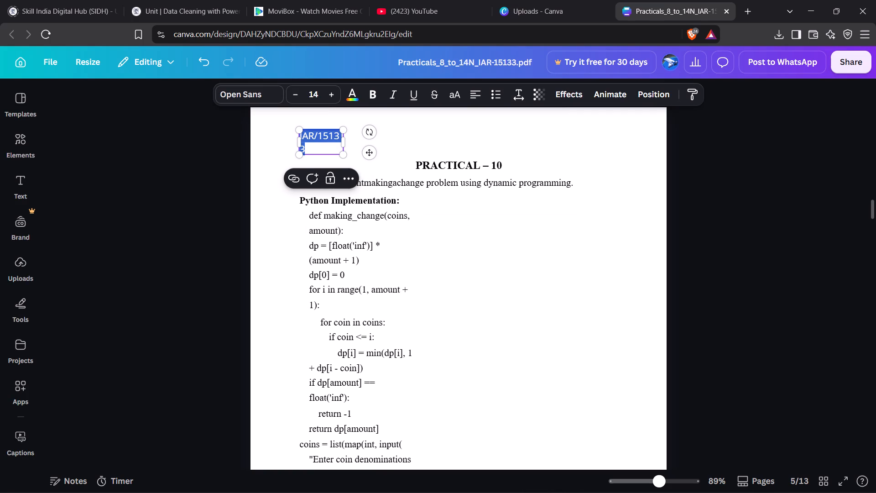
key("ctrl+v")
left_click_drag(344, 142, 350, 140)
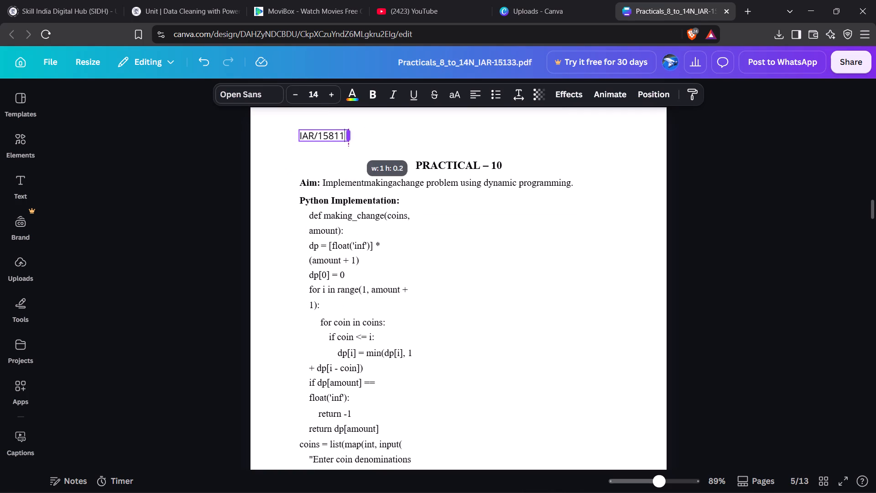
left_click_drag(350, 140, 351, 139)
left_click(407, 146)
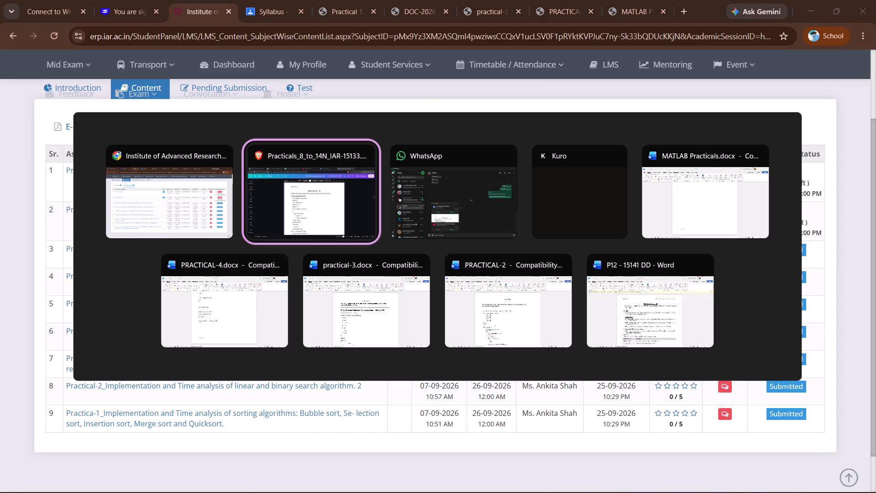
Replace the student ID in the page 6 header with the copied one.
scroll(488, 174, "down", 1)
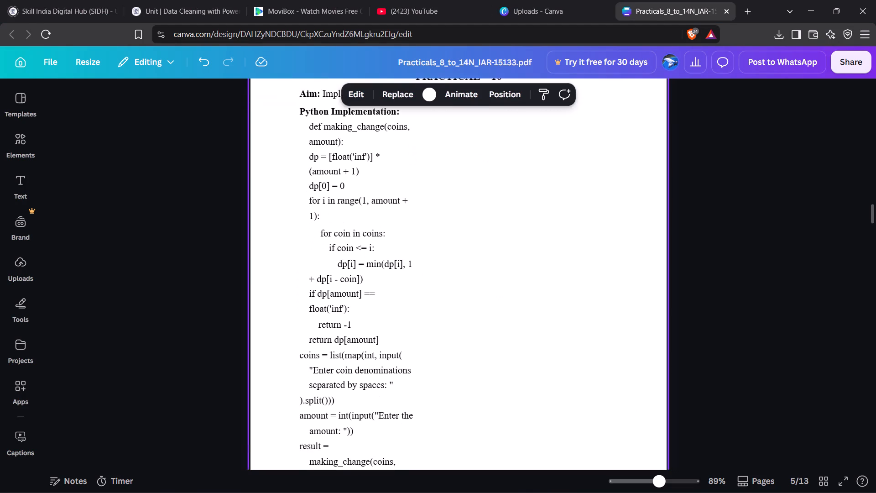
scroll(488, 174, "down", 3)
scroll(488, 174, "up", 1)
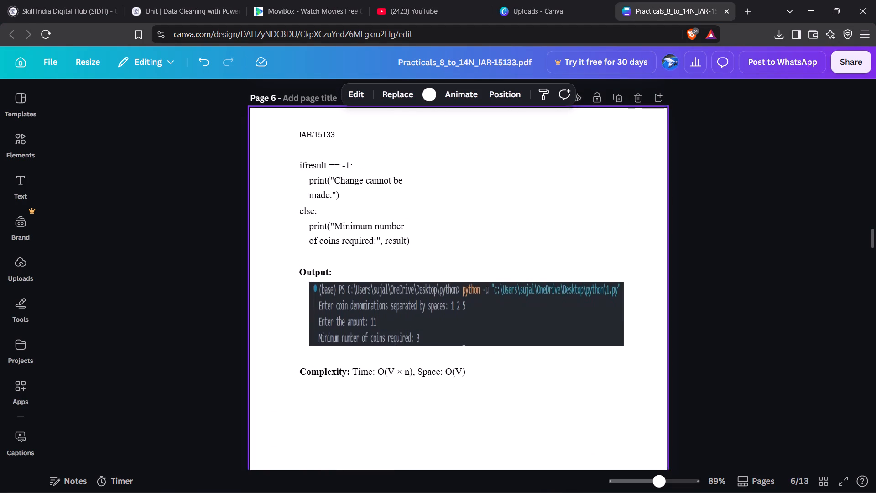
left_click(306, 129)
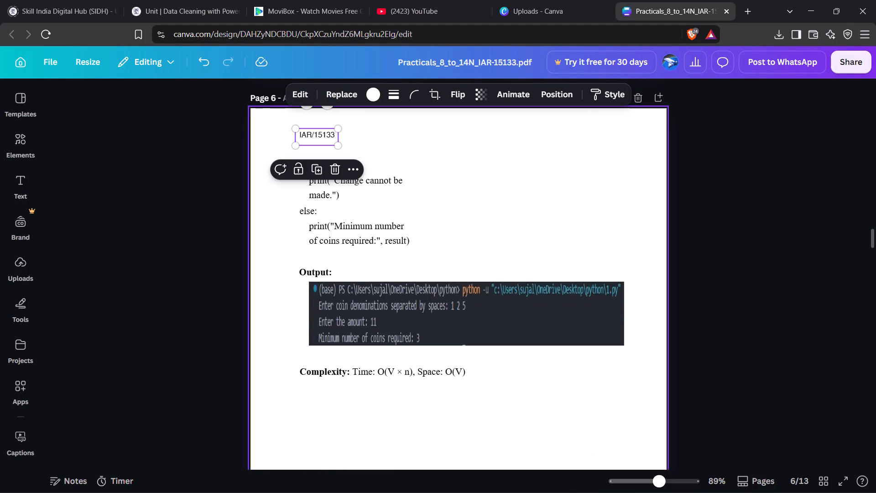
left_click(318, 126)
left_click(320, 132)
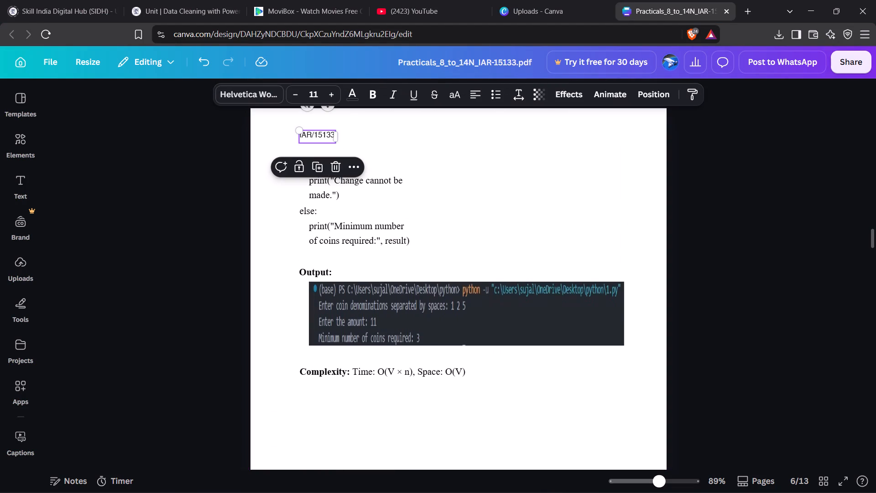
left_click(320, 132)
key("ctrl+v")
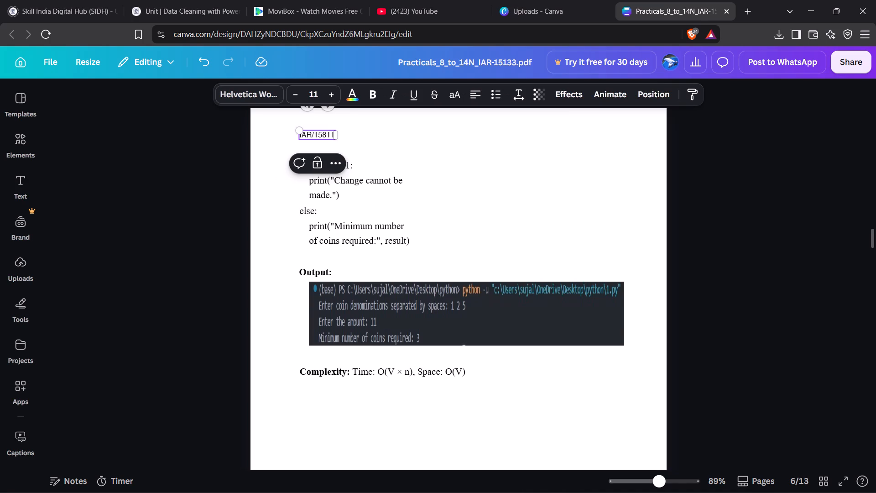
left_click(400, 156)
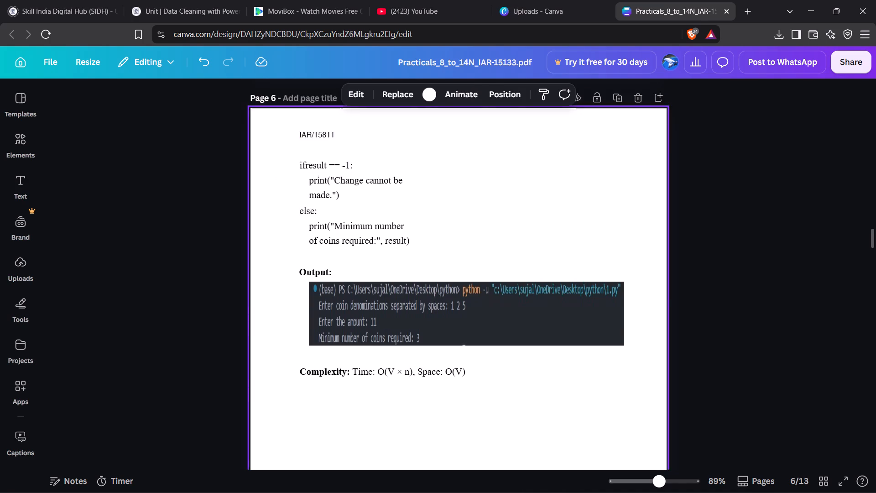
Check the font and size of the student ID in the headers of pages 5, 4 and 3.
scroll(400, 156, "up", 6)
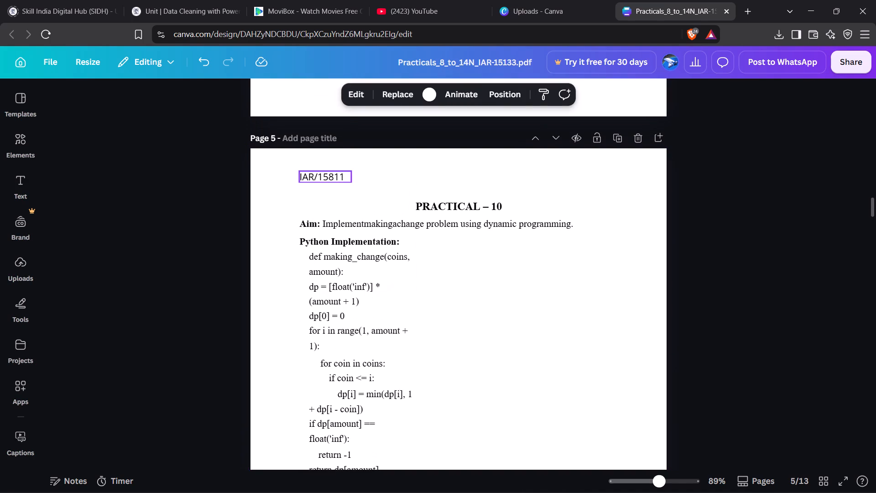
left_click(337, 182)
scroll(337, 182, "up", 4)
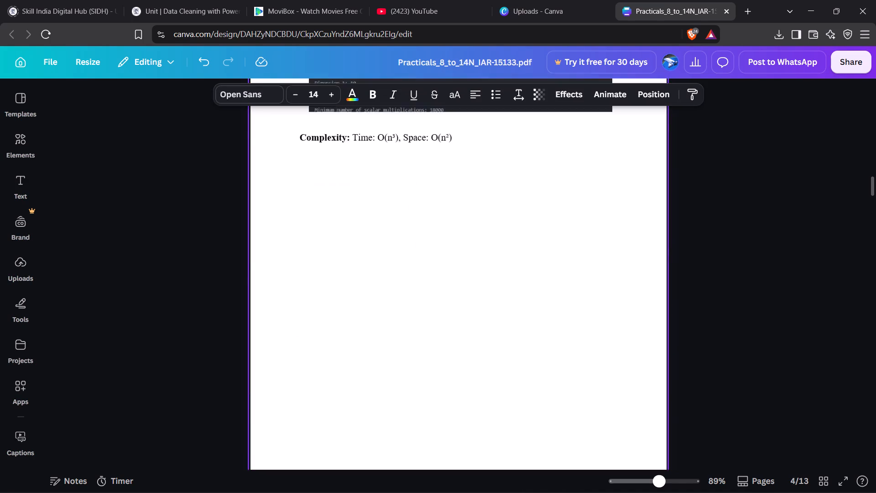
scroll(337, 182, "up", 1)
left_click(326, 293)
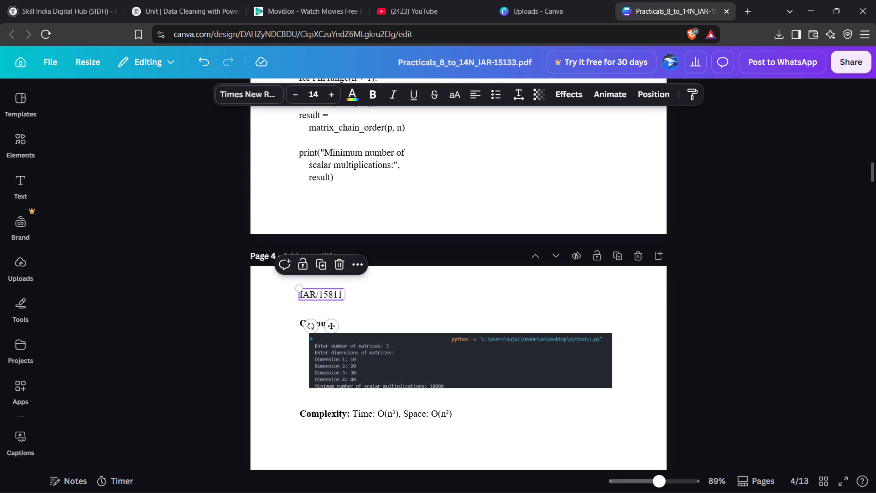
scroll(326, 293, "up", 4)
left_click(329, 406)
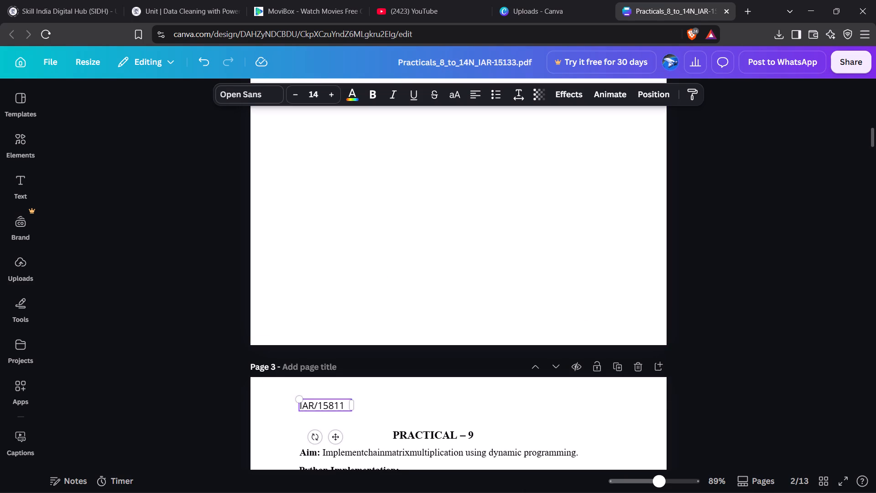
Set the student ID in the page 6 header to size 14 and widen its text box to fit one line.
scroll(329, 406, "down", 10)
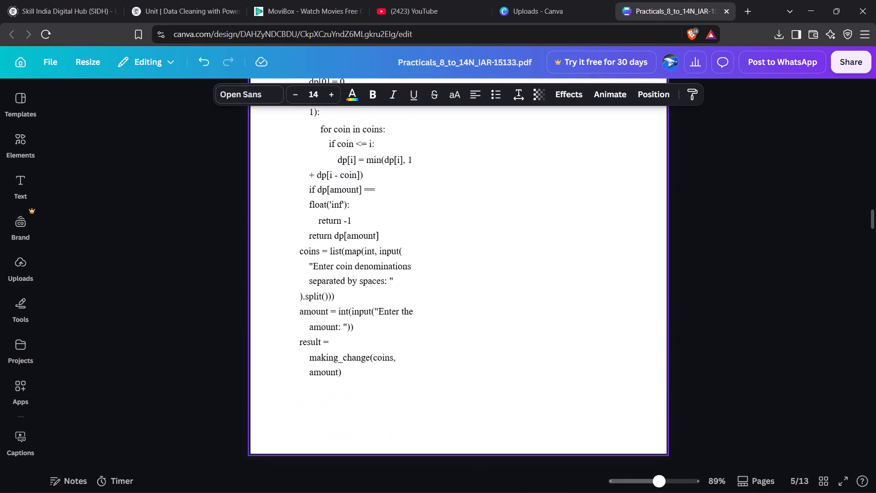
scroll(329, 406, "down", 1)
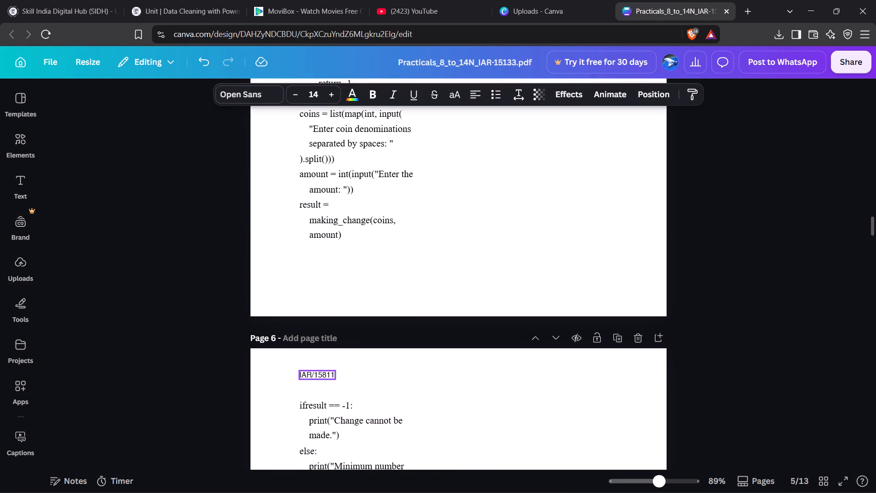
left_click(328, 374)
left_click(322, 92)
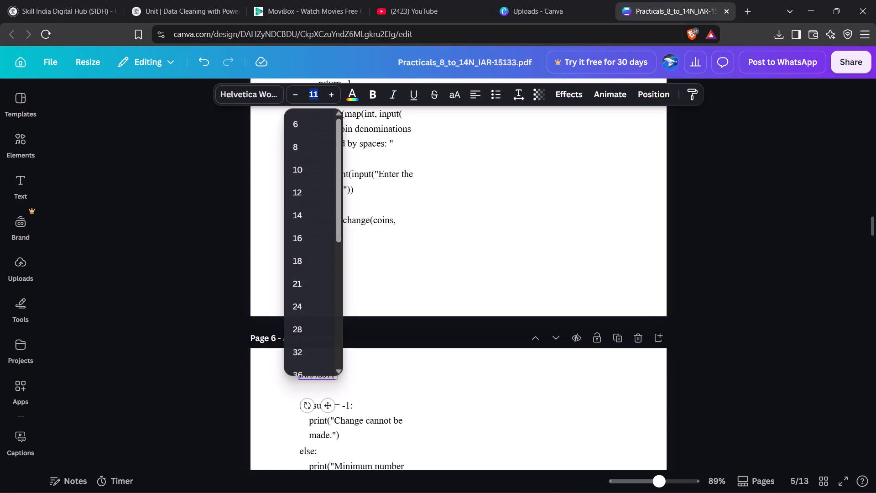
type("14")
key("Return")
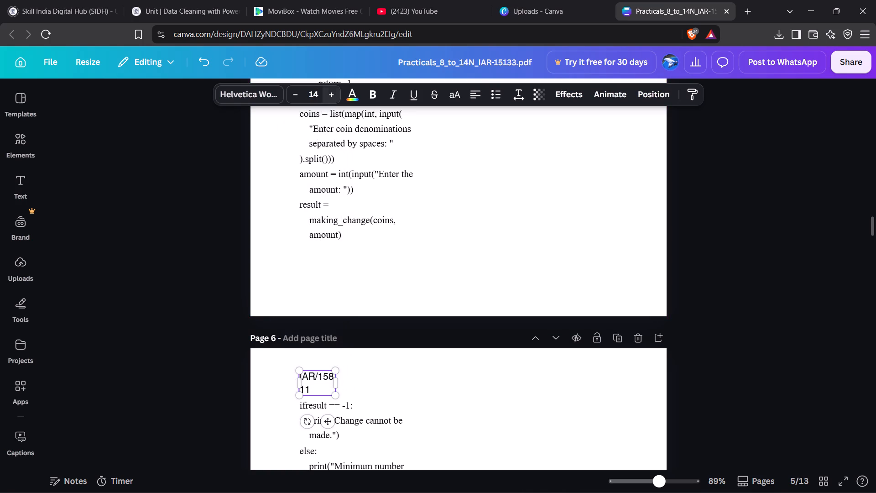
left_click_drag(337, 384, 349, 381)
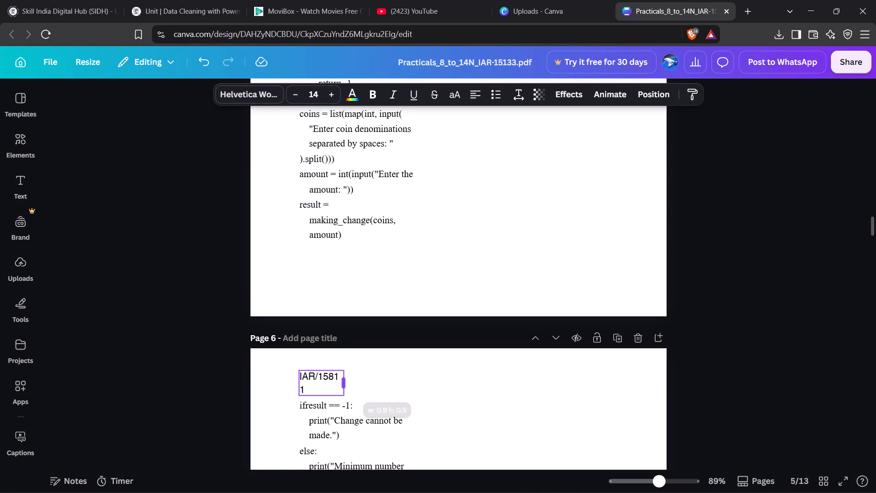
left_click_drag(349, 381, 351, 380)
left_click(395, 374)
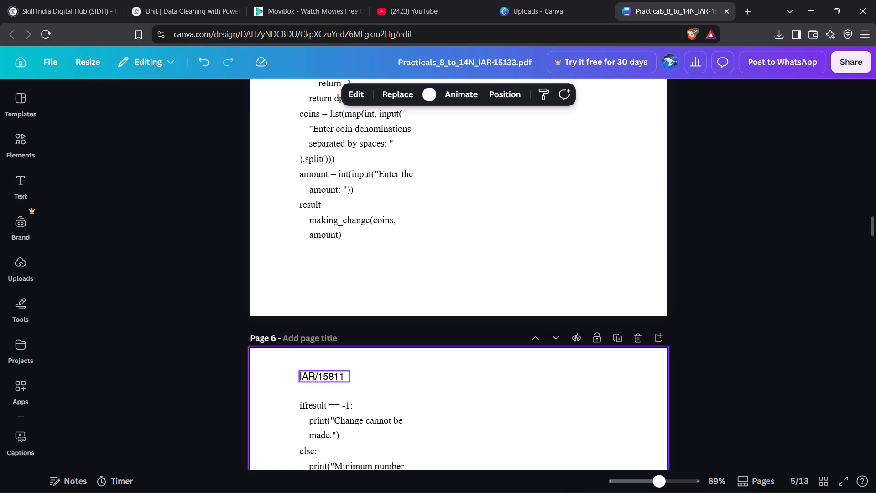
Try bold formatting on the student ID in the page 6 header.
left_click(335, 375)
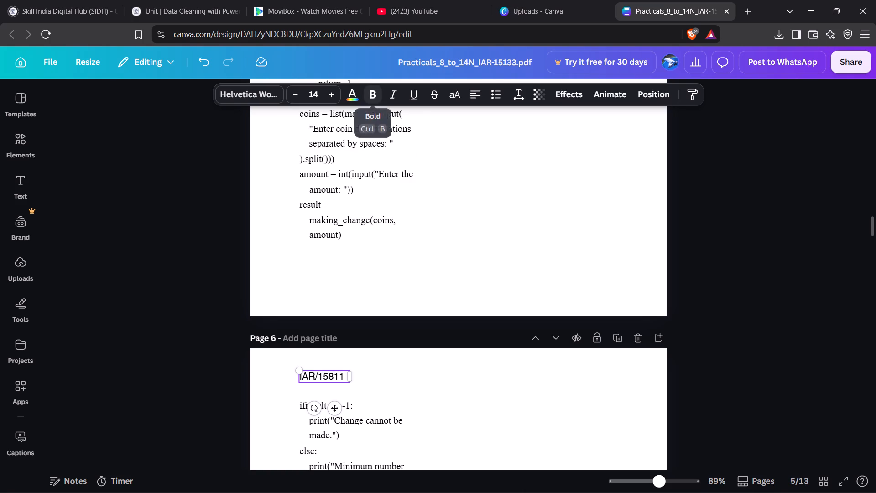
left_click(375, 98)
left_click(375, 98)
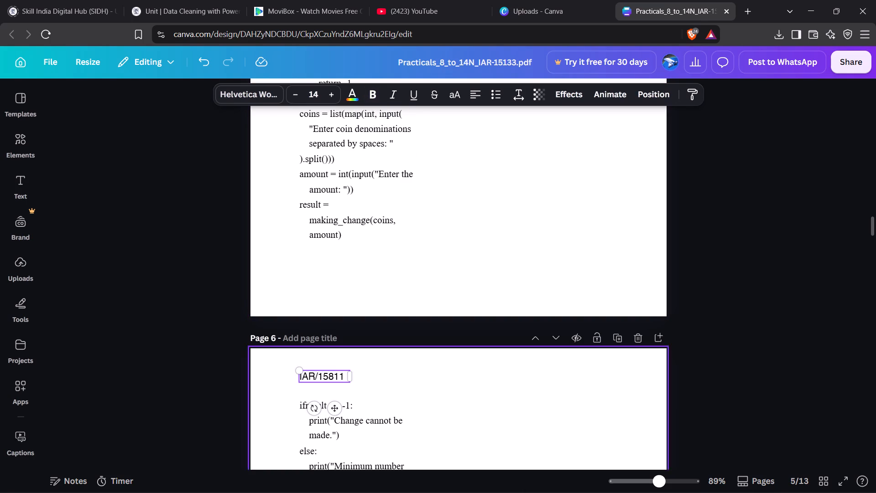
Compare the font and size of the student ID in the page 5 and page 6 headers.
left_click(222, 367)
scroll(282, 261, "up", 7)
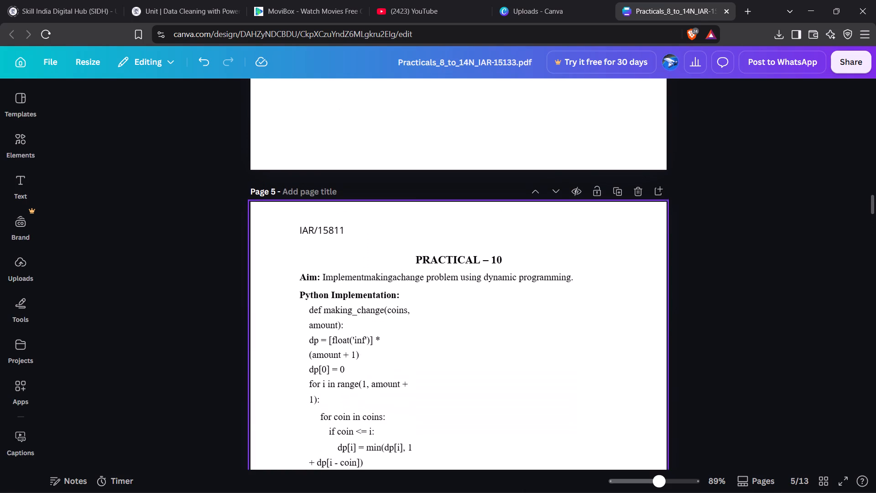
scroll(282, 261, "up", 1)
left_click(329, 227)
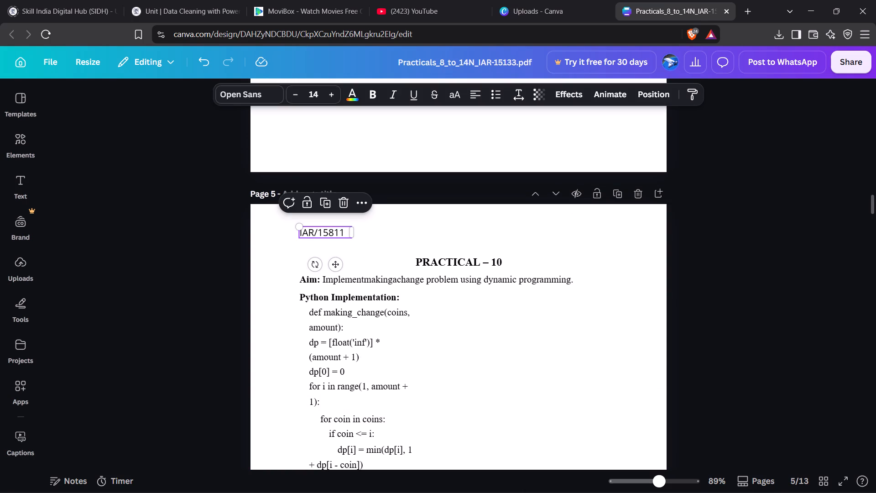
scroll(318, 424, "down", 5)
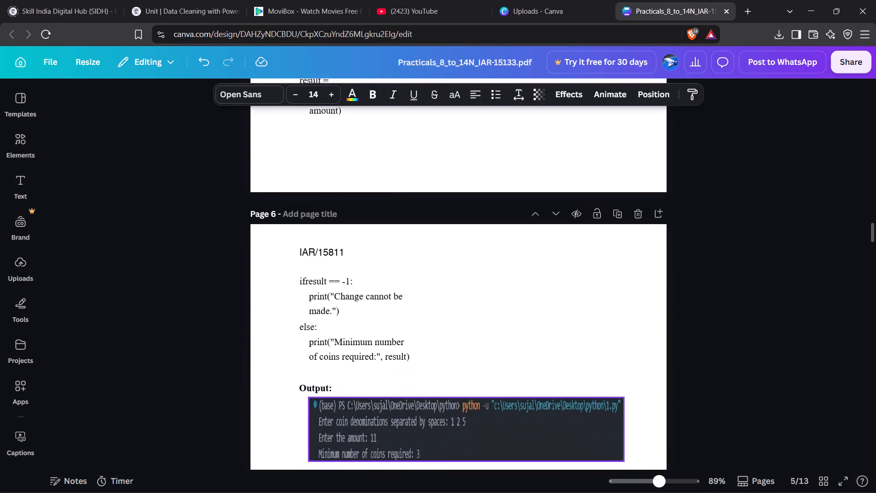
left_click(330, 213)
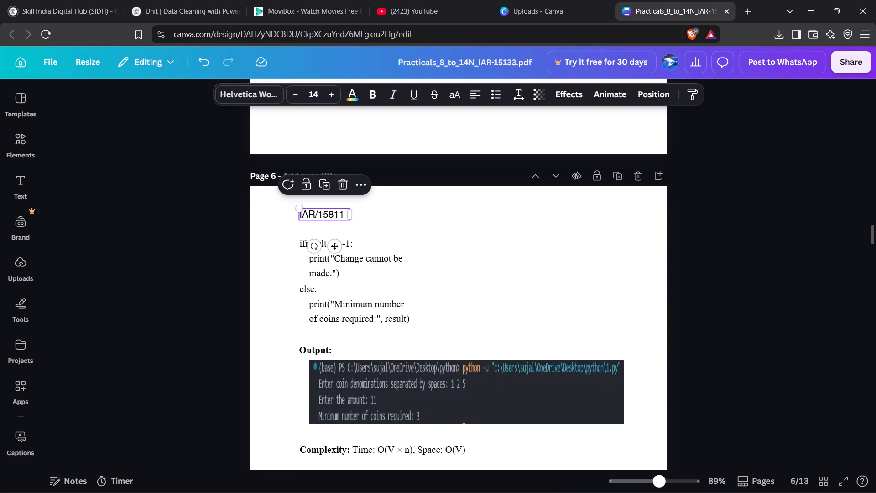
left_click(420, 233)
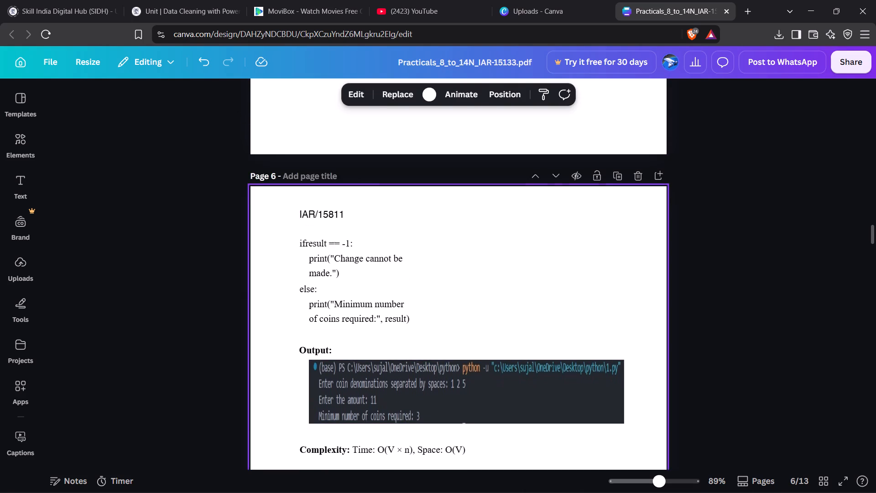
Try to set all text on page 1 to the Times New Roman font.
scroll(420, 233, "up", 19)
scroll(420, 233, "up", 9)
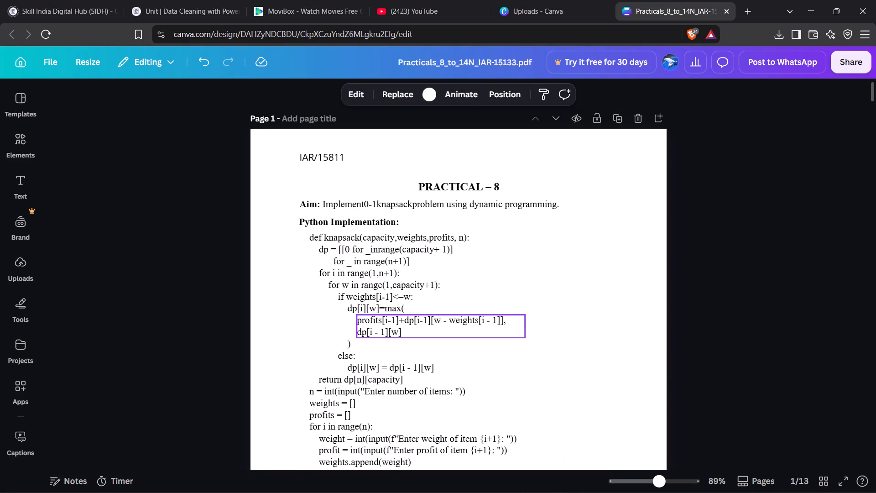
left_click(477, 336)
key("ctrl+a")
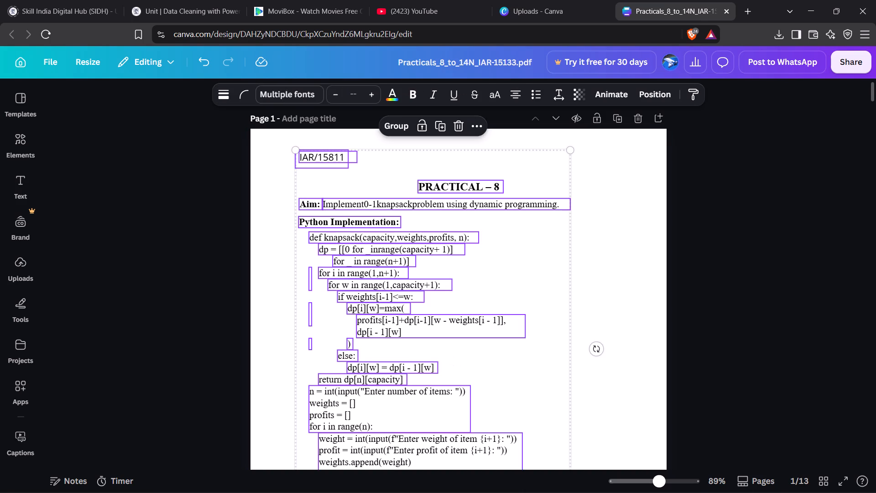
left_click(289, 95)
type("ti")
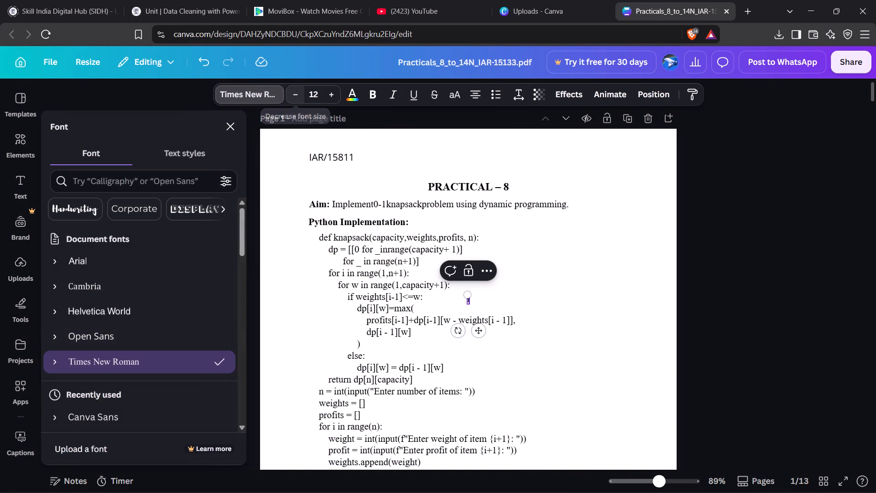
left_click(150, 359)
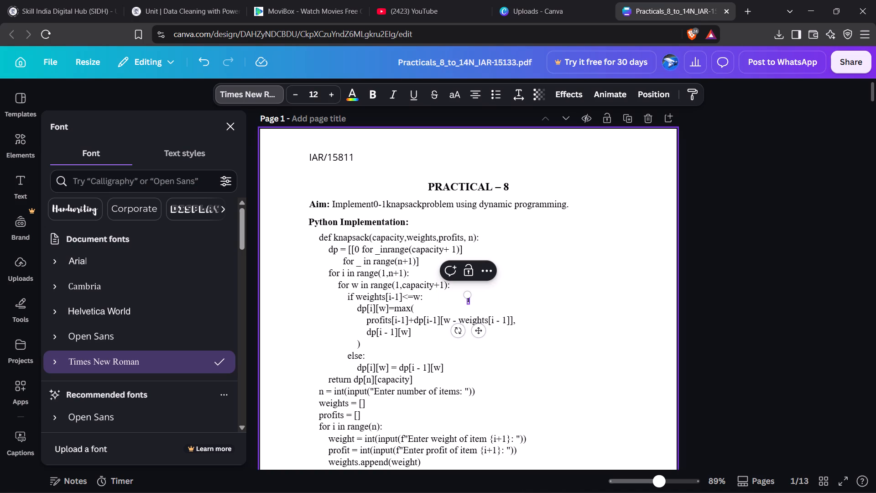
Set the font of the student ID in the page 1 header to Times New Roman, matching the body text.
left_click(588, 271)
scroll(588, 271, "down", 1)
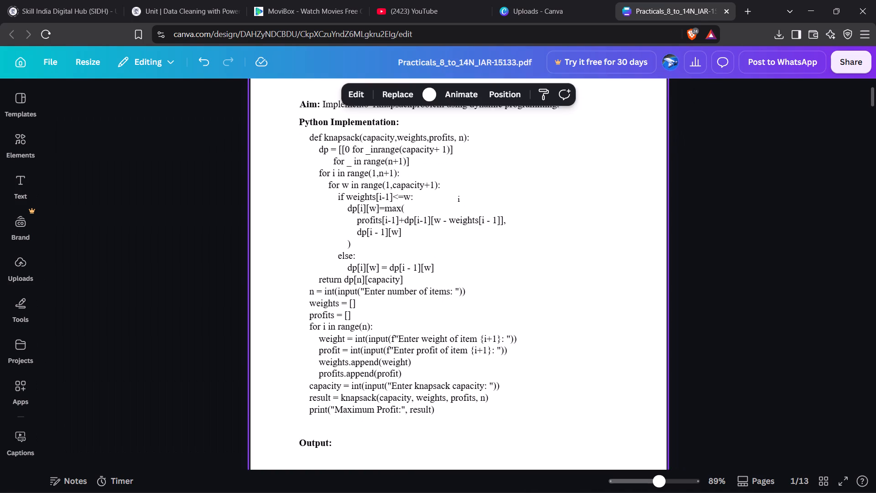
scroll(588, 271, "down", 3)
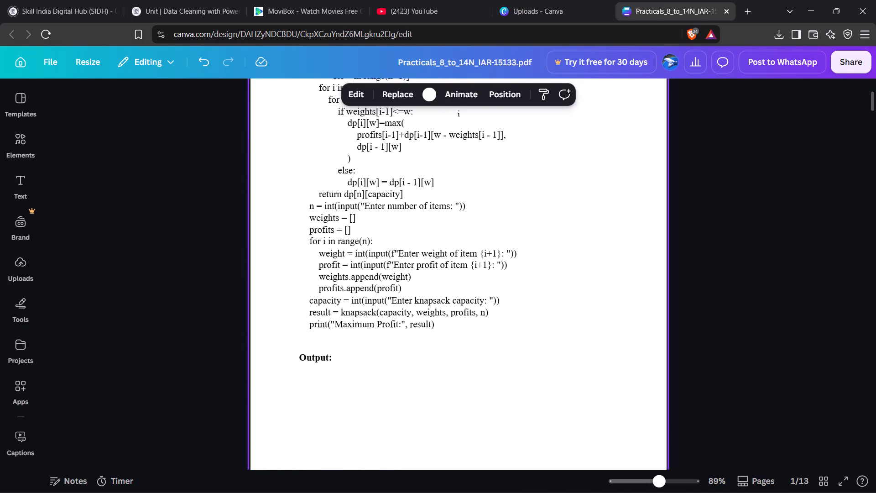
left_click(411, 304)
scroll(411, 304, "up", 4)
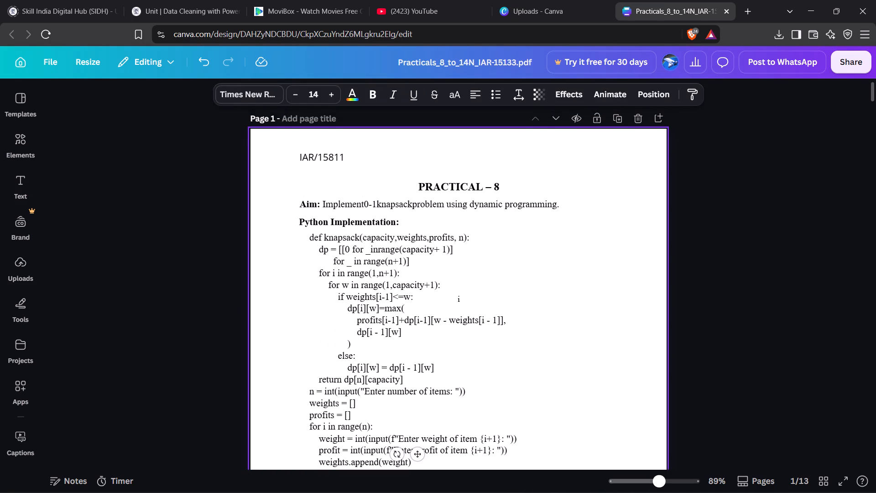
left_click(328, 160)
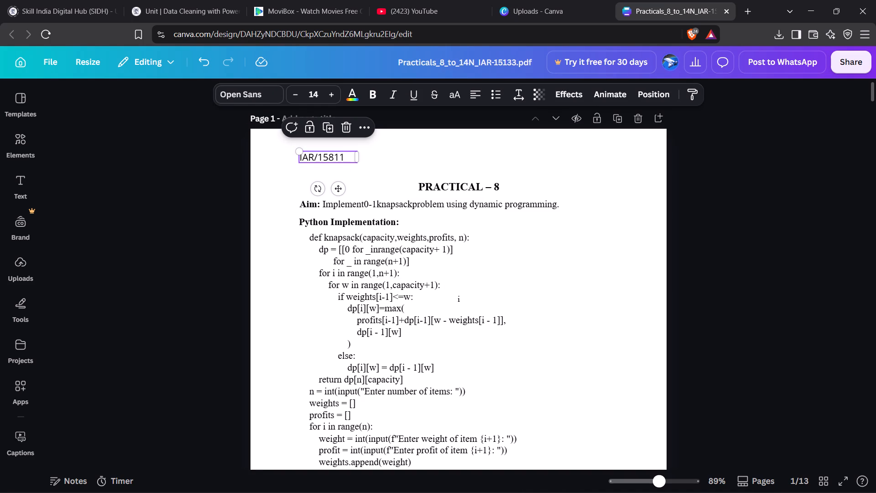
left_click(260, 88)
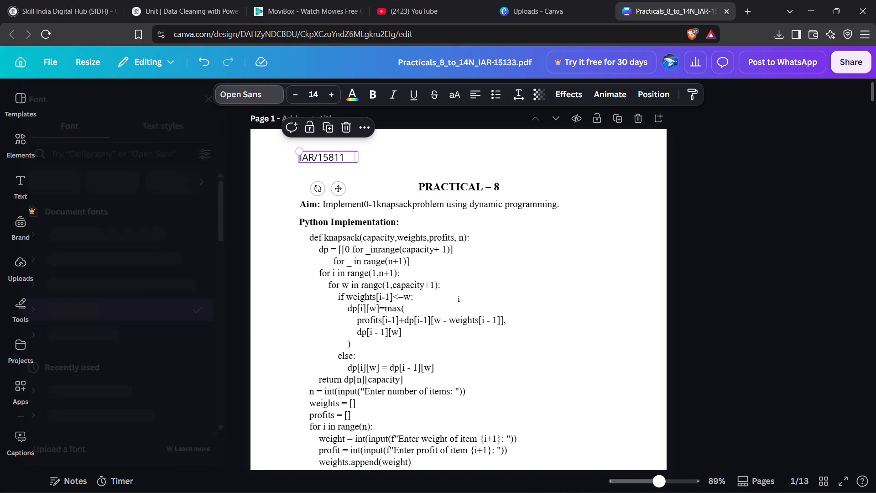
left_click(132, 354)
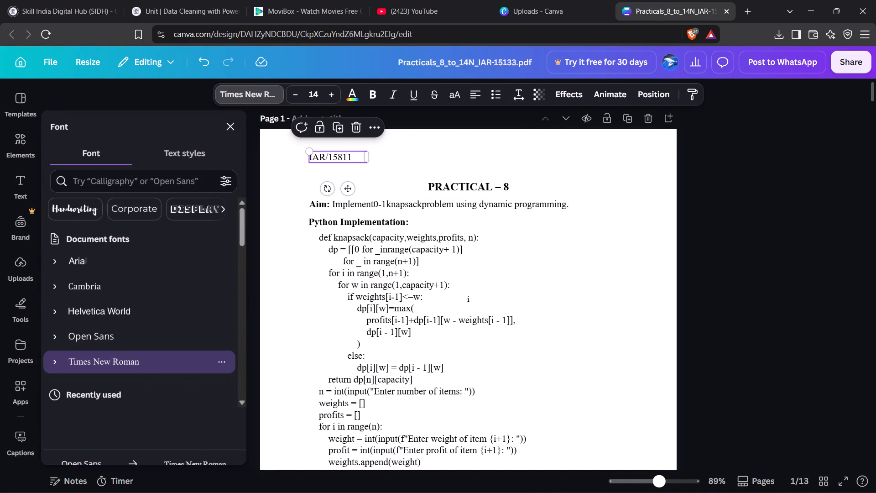
Check the font of all page 1 text and of the header and complexity line on page 2.
left_click(335, 327)
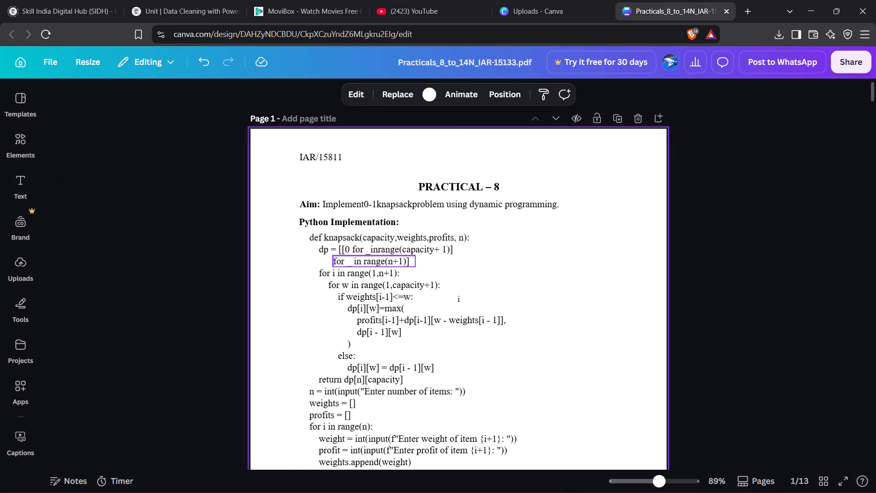
key("ctrl+a")
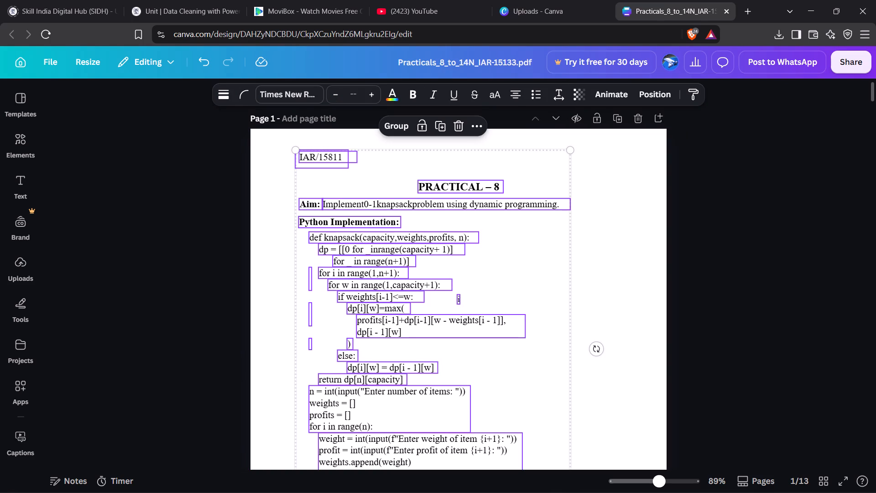
left_click(355, 179)
scroll(355, 179, "down", 1)
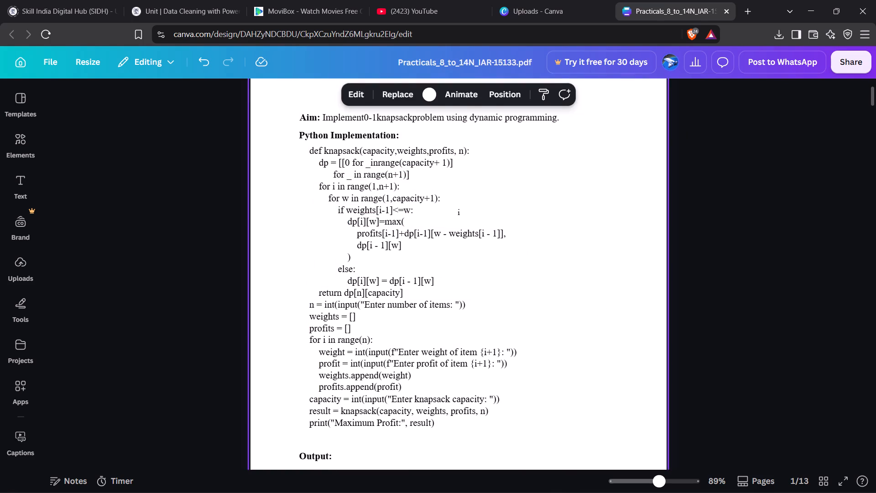
scroll(355, 179, "down", 1)
scroll(349, 338, "down", 2)
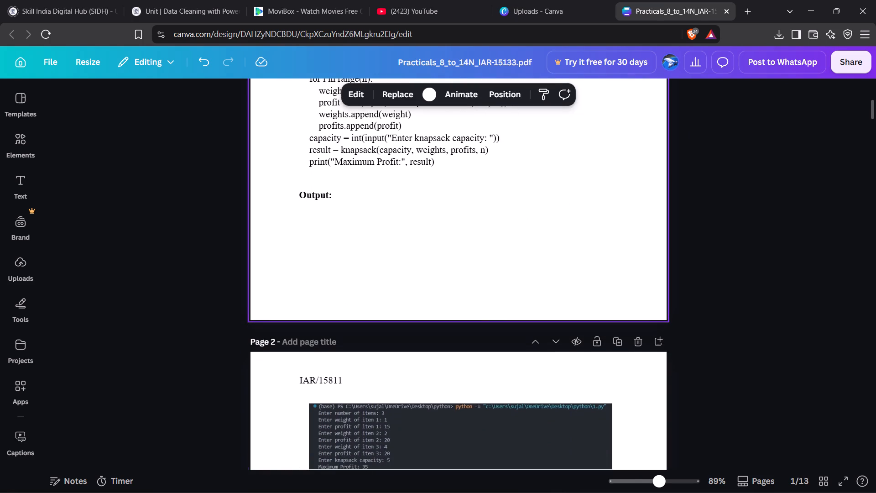
left_click(328, 376)
scroll(328, 376, "down", 2)
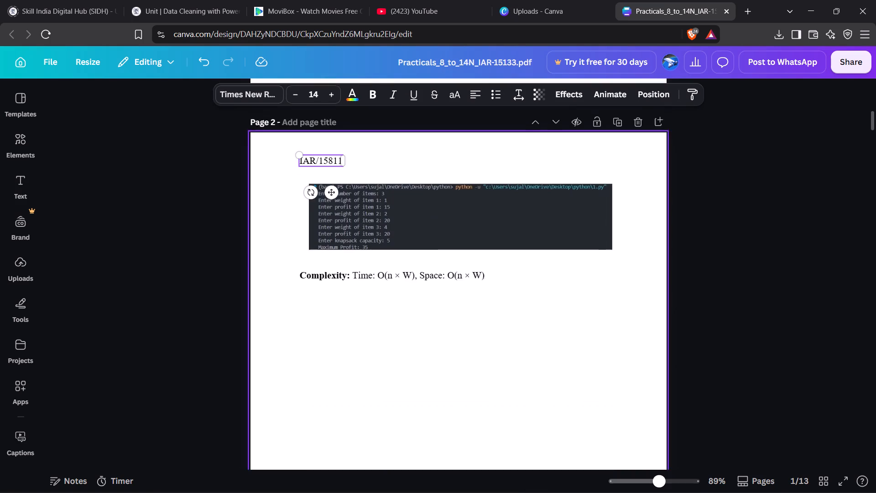
scroll(328, 376, "down", 1)
left_click(356, 218)
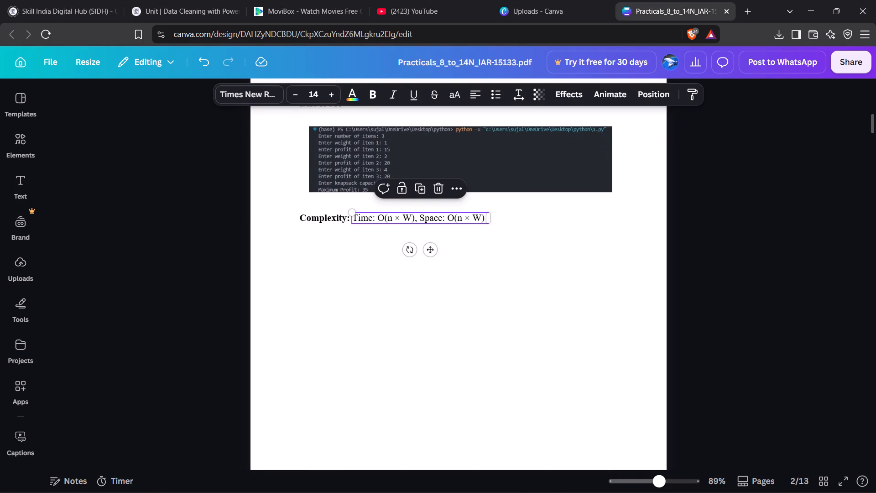
left_click(337, 217)
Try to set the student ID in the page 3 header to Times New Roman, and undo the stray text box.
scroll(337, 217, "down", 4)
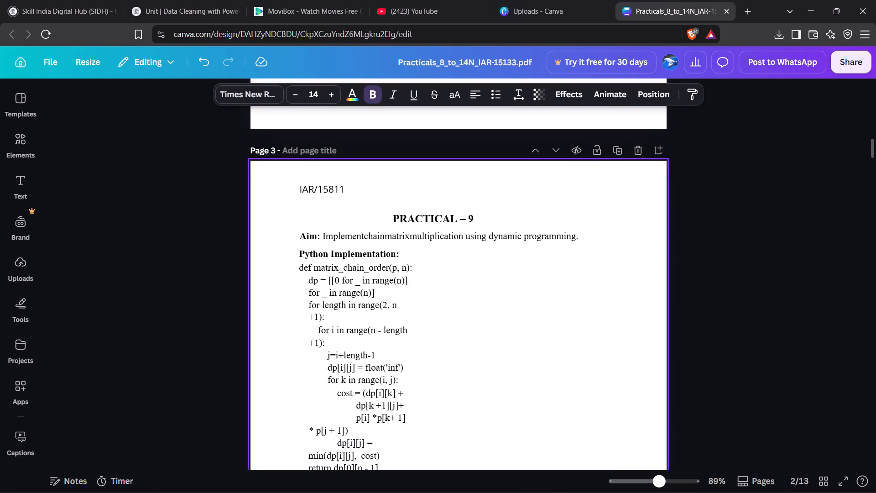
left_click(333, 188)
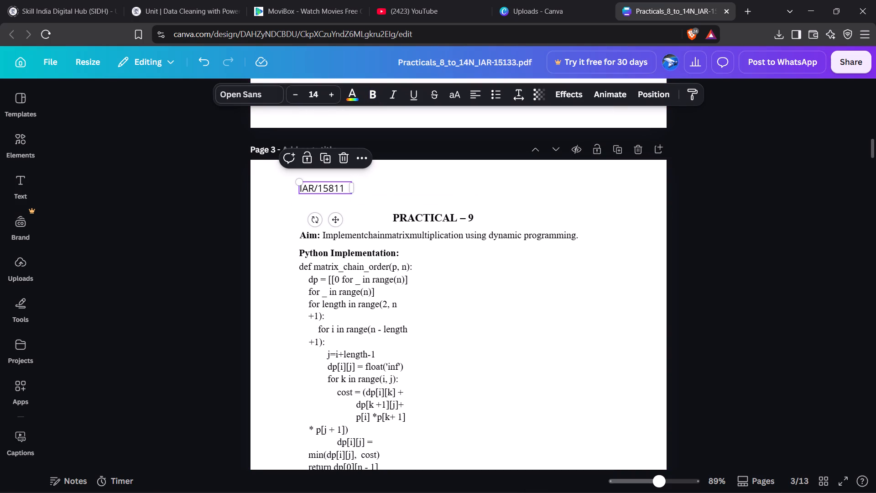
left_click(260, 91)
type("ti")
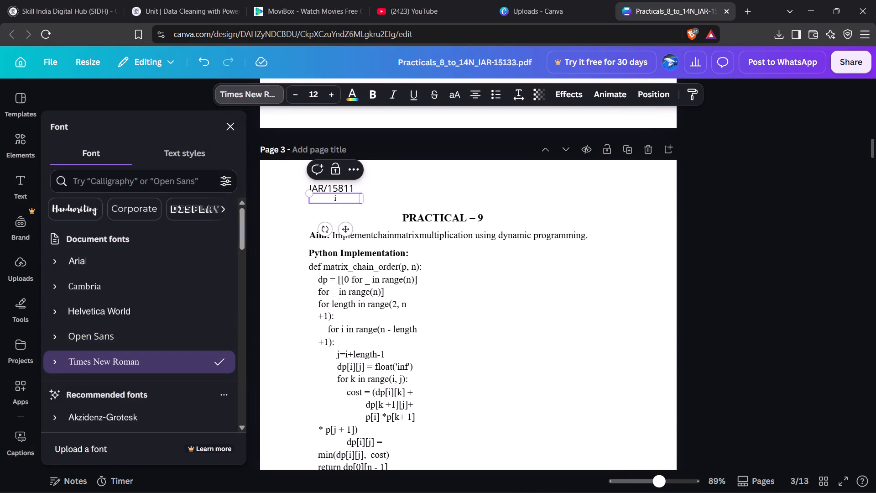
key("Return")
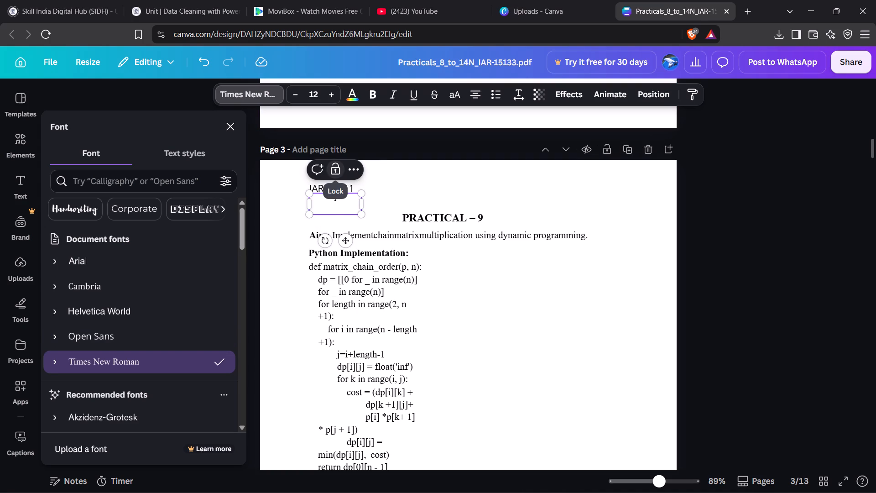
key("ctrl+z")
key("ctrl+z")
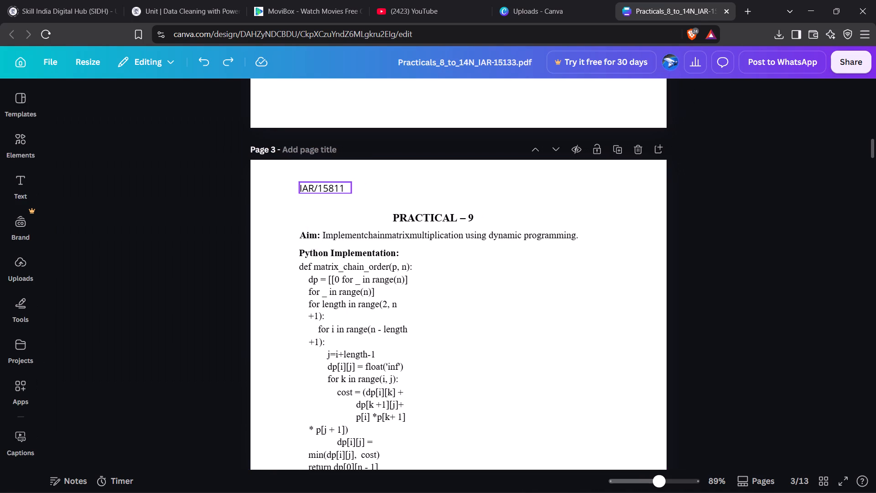
Set the font of the student ID in the page 3 header to Times New Roman.
left_click(330, 190)
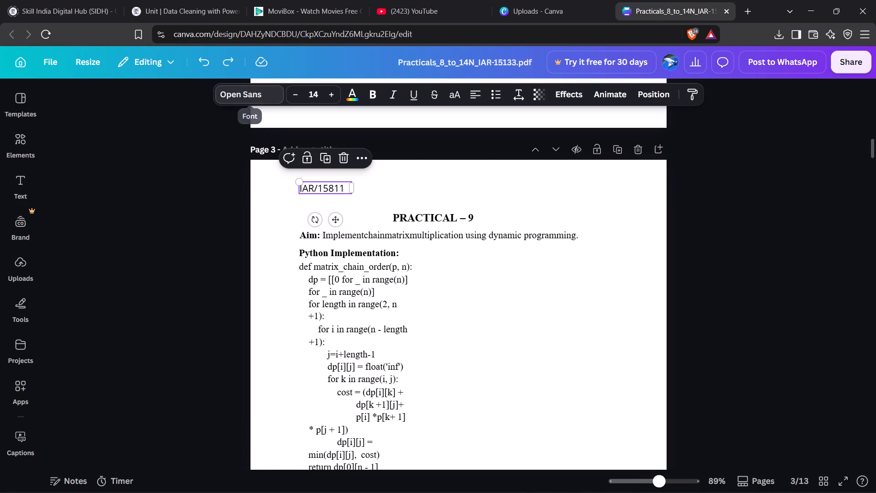
left_click(262, 92)
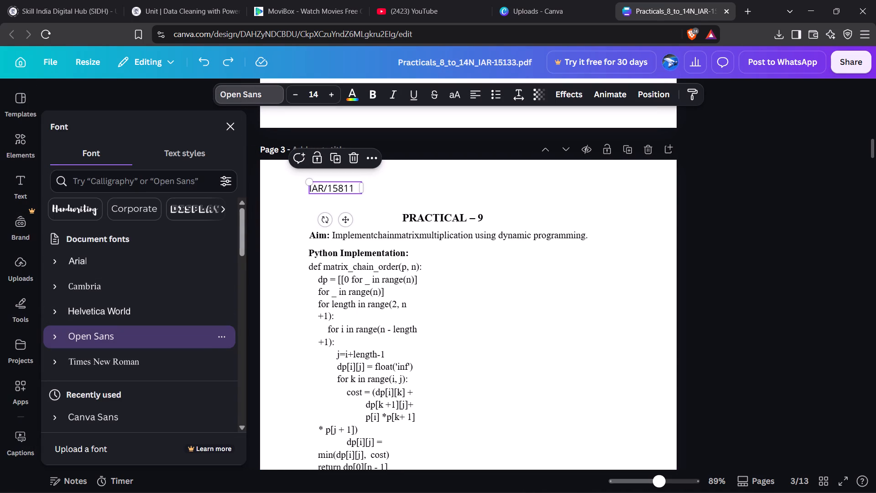
left_click(147, 354)
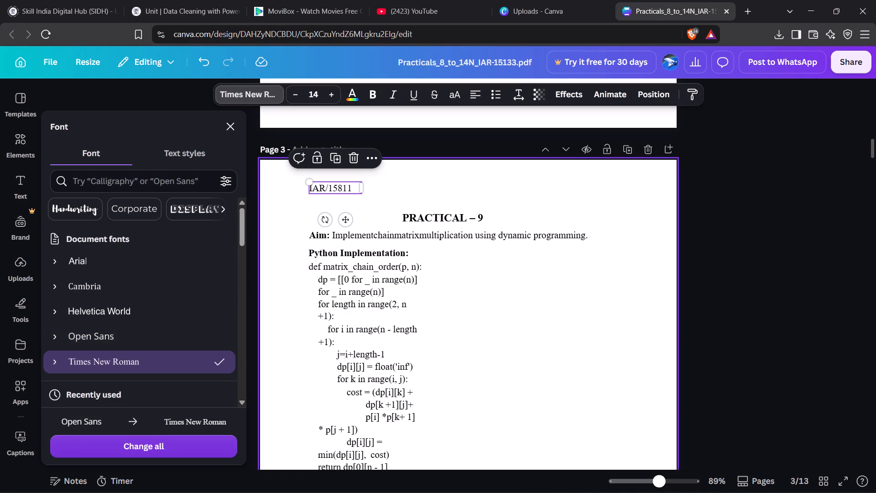
left_click(543, 328)
Check the font and size of all page 3 text and of the header and Complexity label on page 4.
scroll(543, 328, "down", 1)
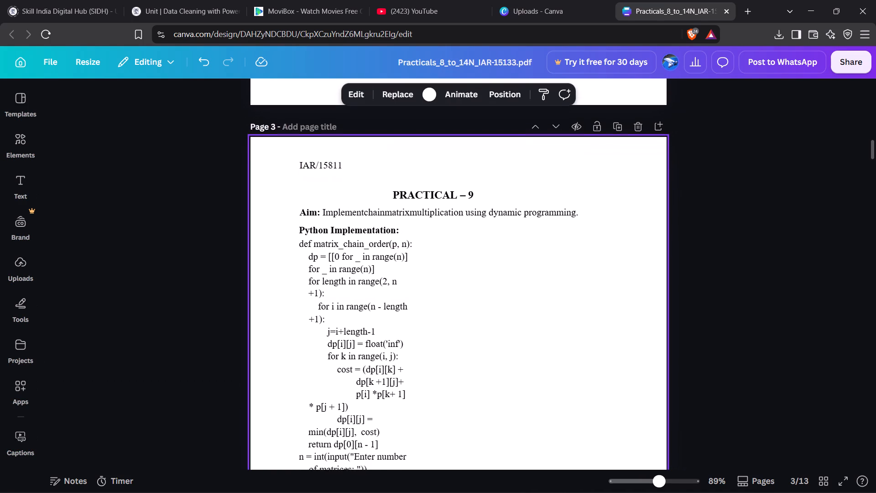
scroll(543, 328, "down", 2)
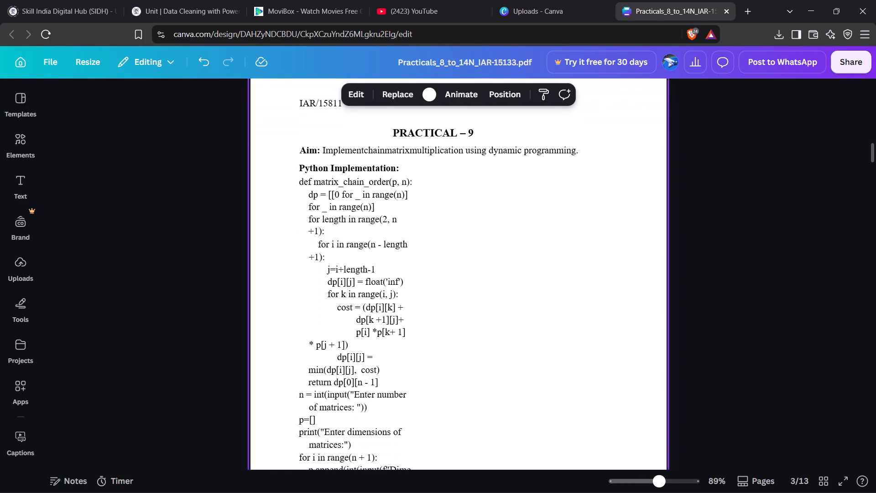
left_click(375, 335)
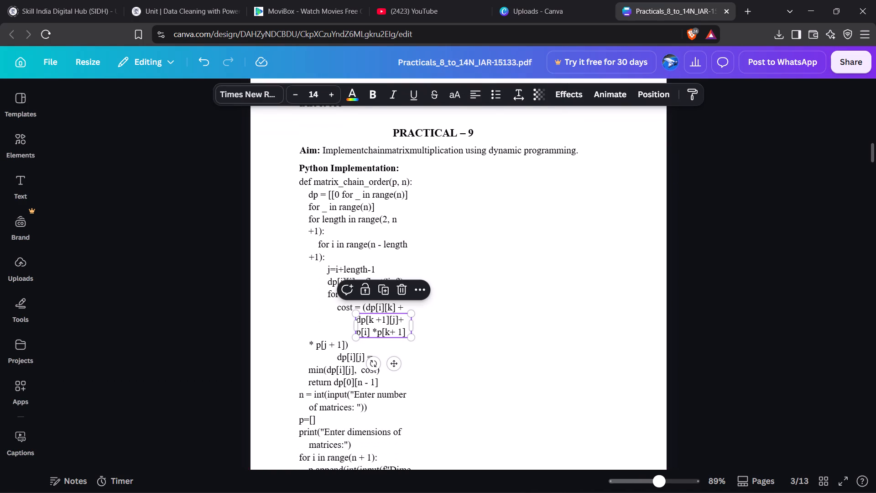
key("ctrl+a")
left_click(533, 258)
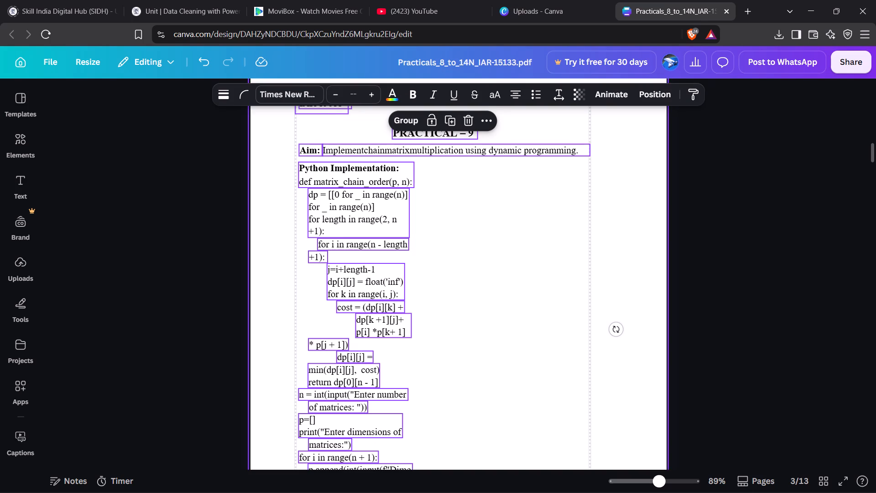
scroll(508, 276, "down", 4)
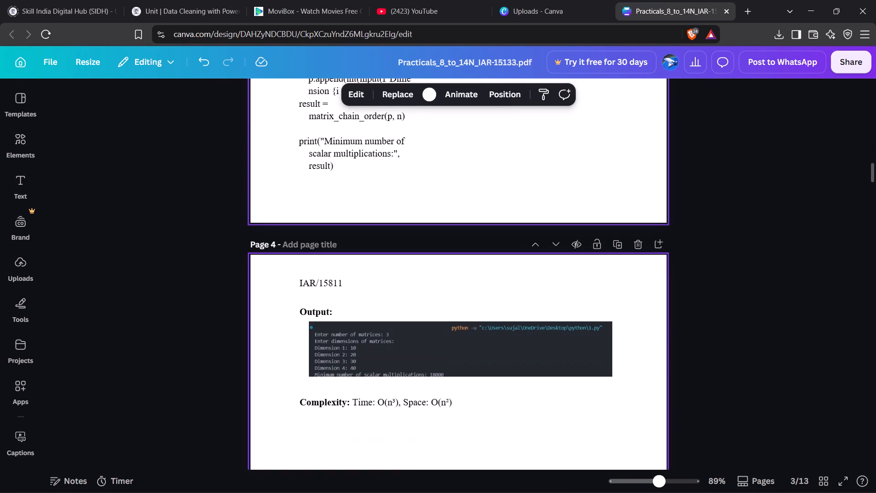
left_click_drag(508, 276, 509, 226)
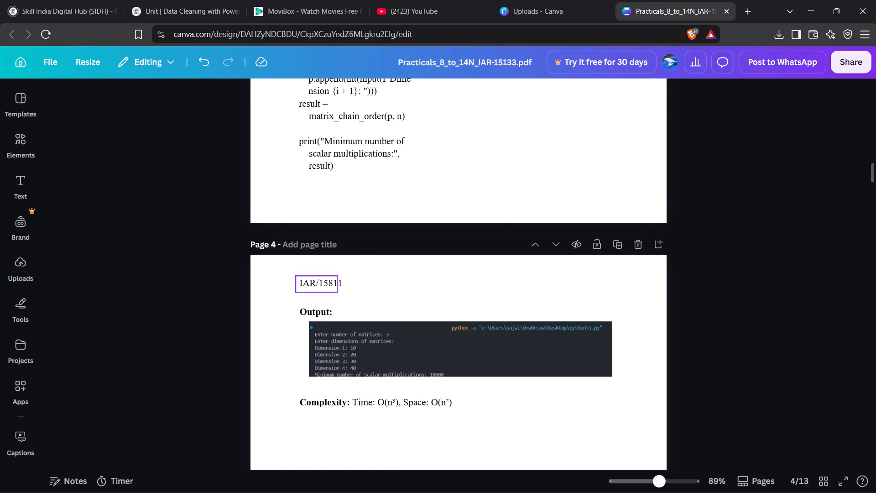
left_click(331, 283)
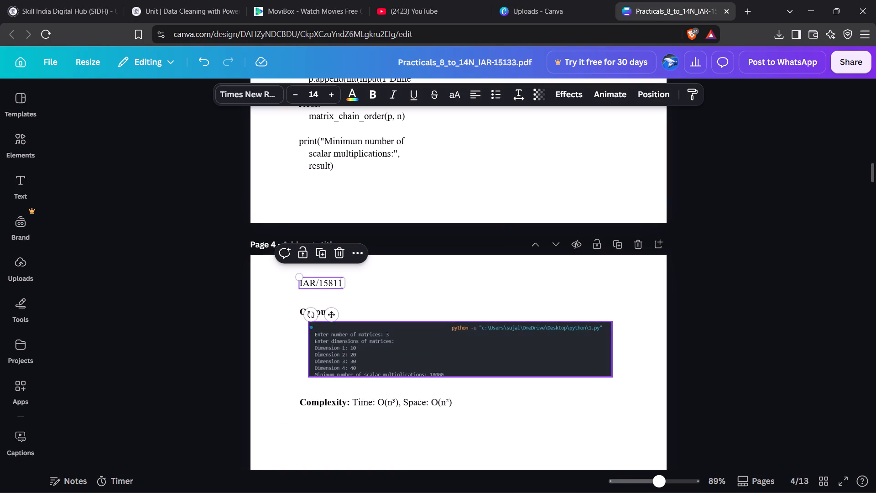
left_click(332, 402)
scroll(332, 402, "down", 2)
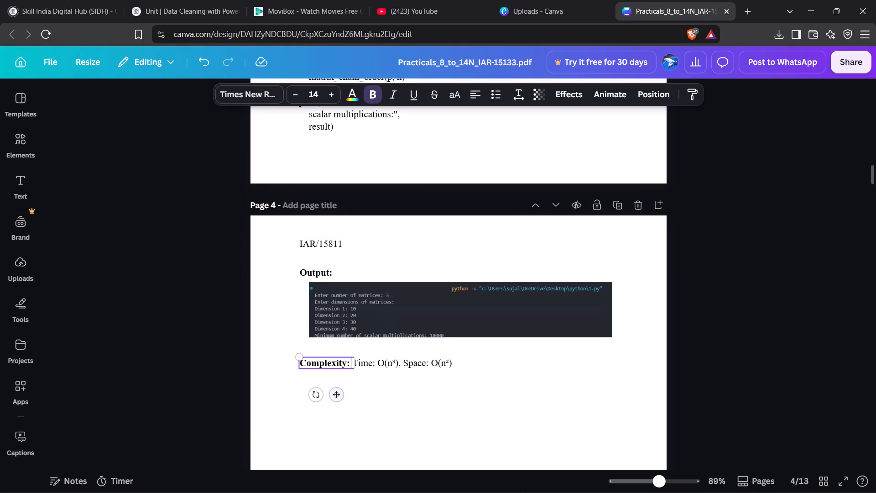
Set the student ID in the page 5 header to Times New Roman, and check the font of the code below it.
scroll(332, 402, "down", 4)
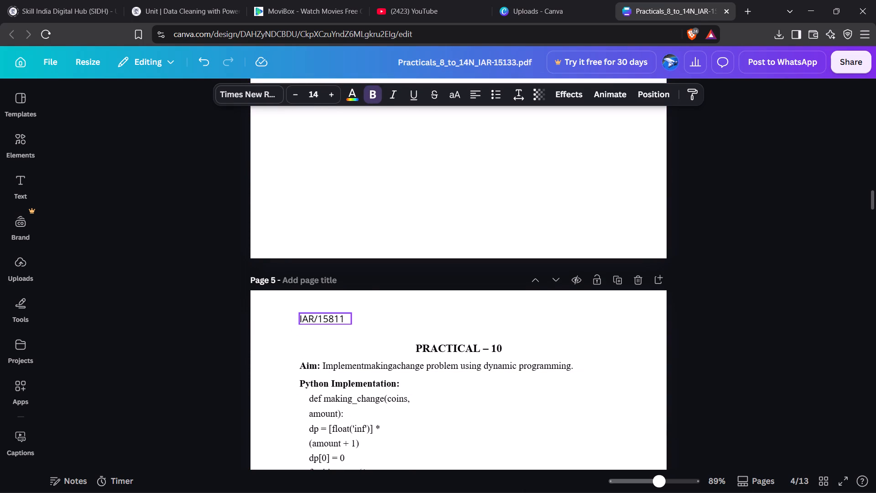
left_click(328, 321)
left_click(262, 94)
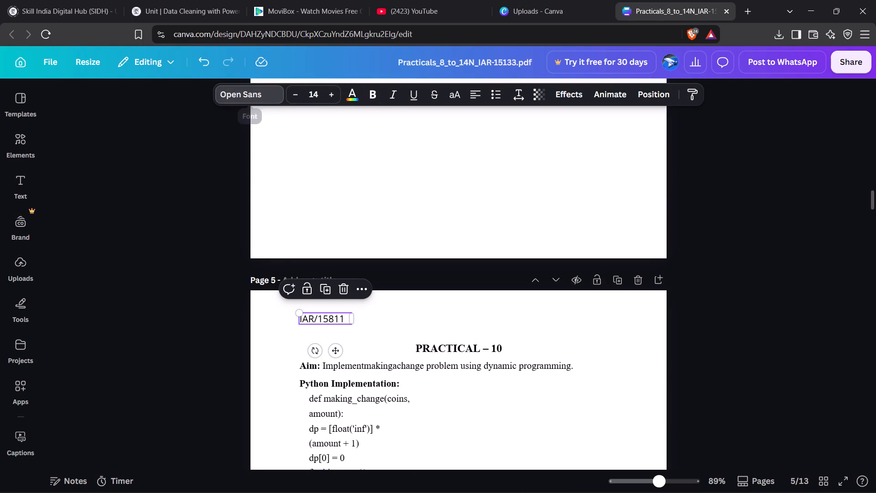
left_click(136, 368)
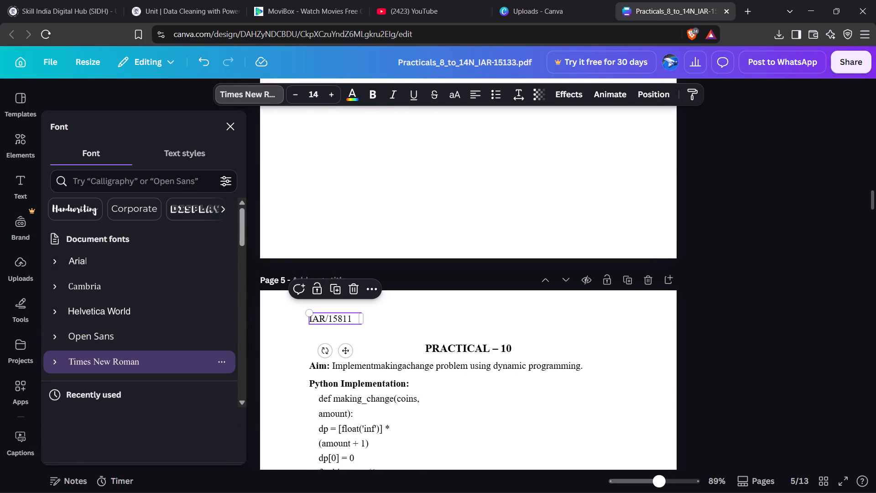
left_click(387, 412)
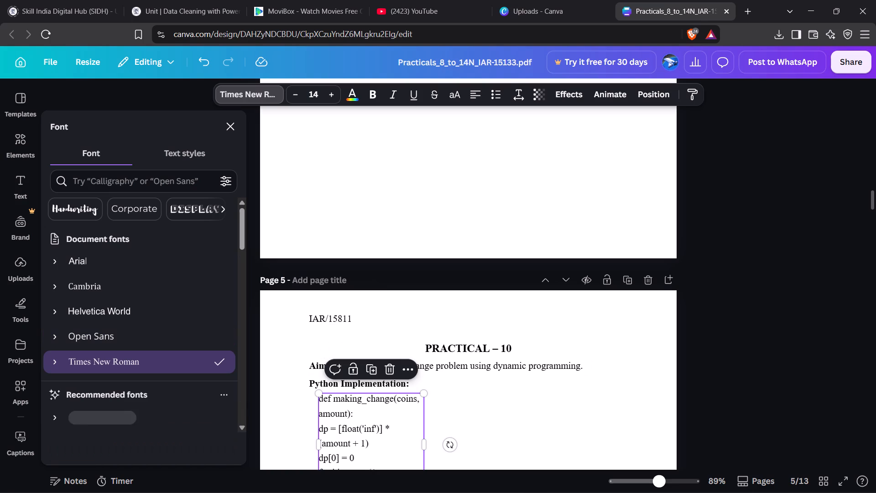
left_click(522, 372)
Change the student ID in the page 6 header to Times New Roman and replace Helvetica World with it across the whole design.
scroll(522, 372, "down", 2)
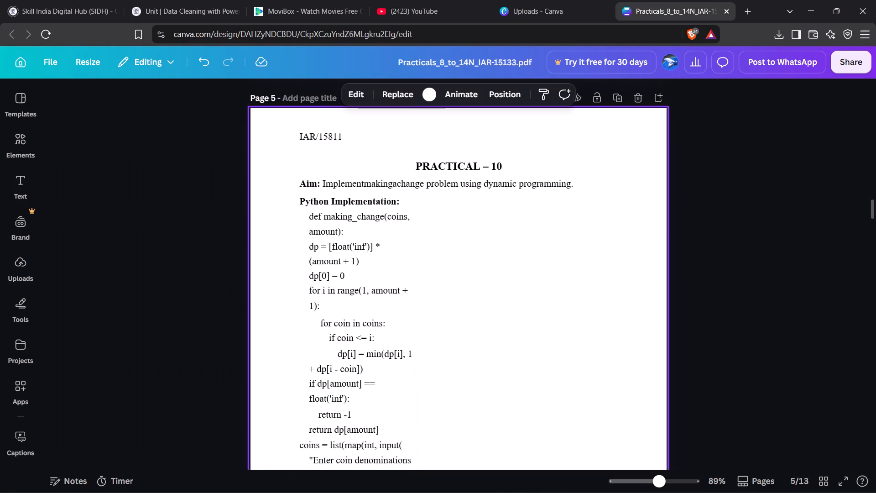
scroll(522, 372, "down", 4)
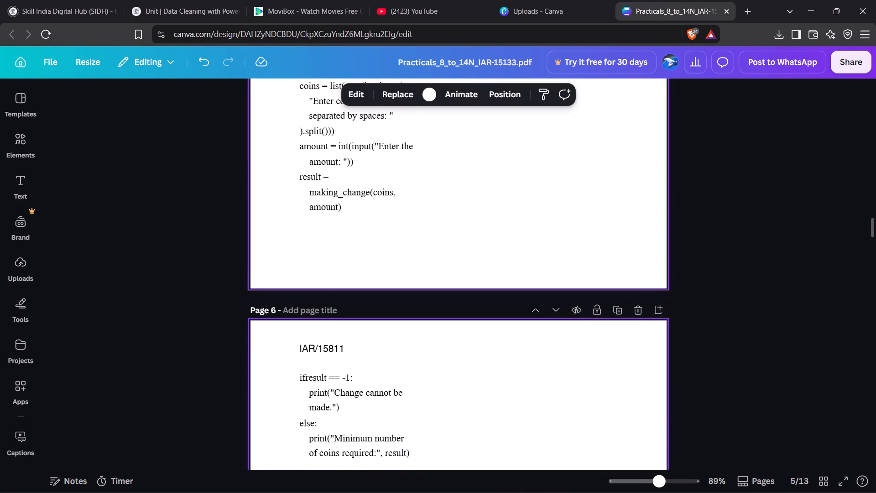
scroll(522, 372, "down", 1)
left_click(333, 356)
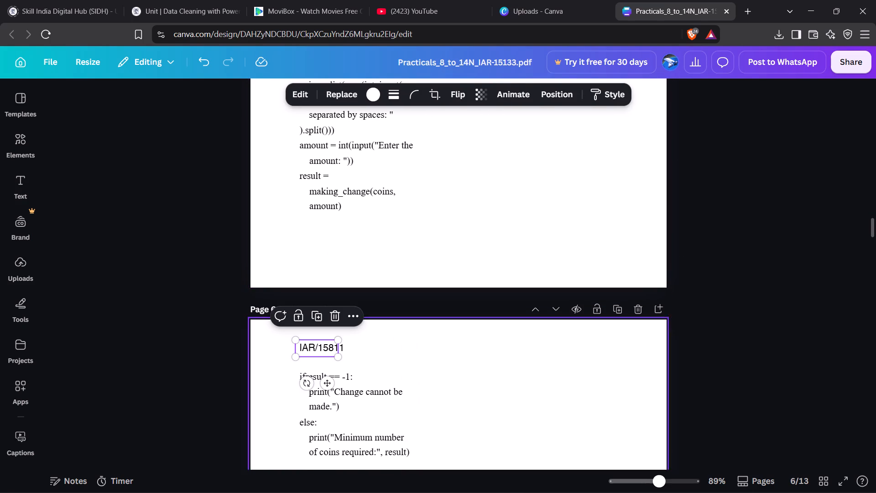
left_click(327, 345)
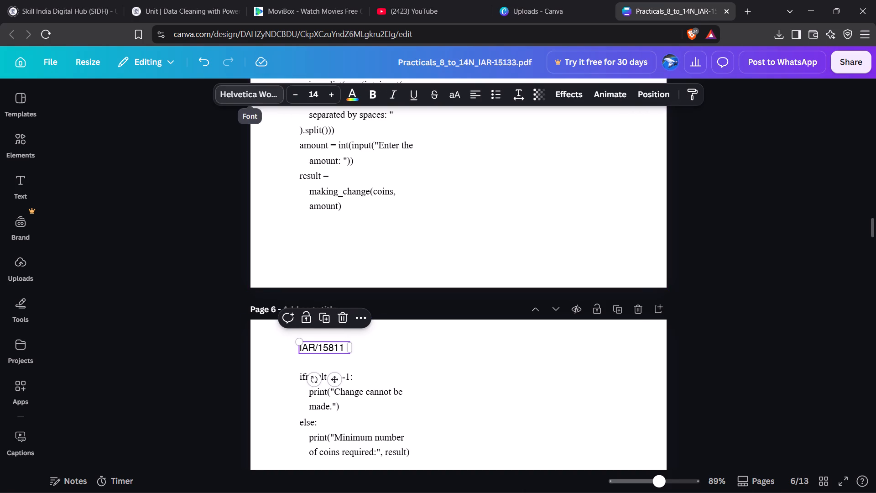
left_click(253, 91)
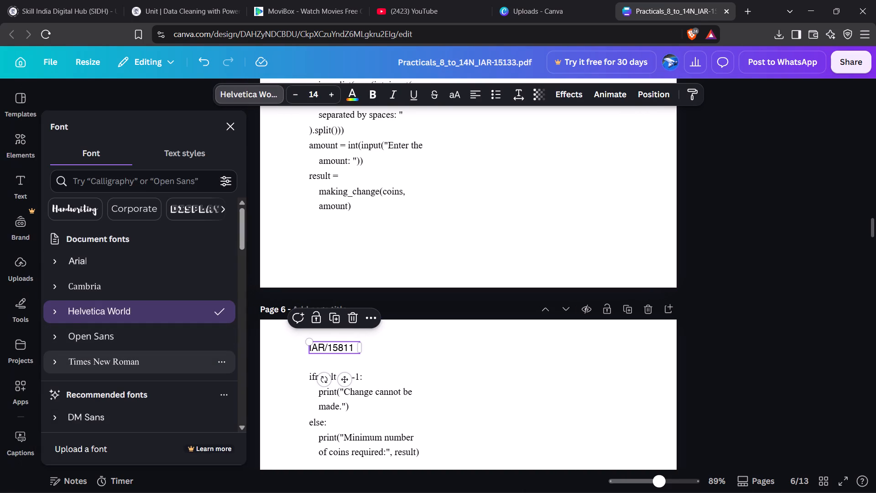
left_click(102, 359)
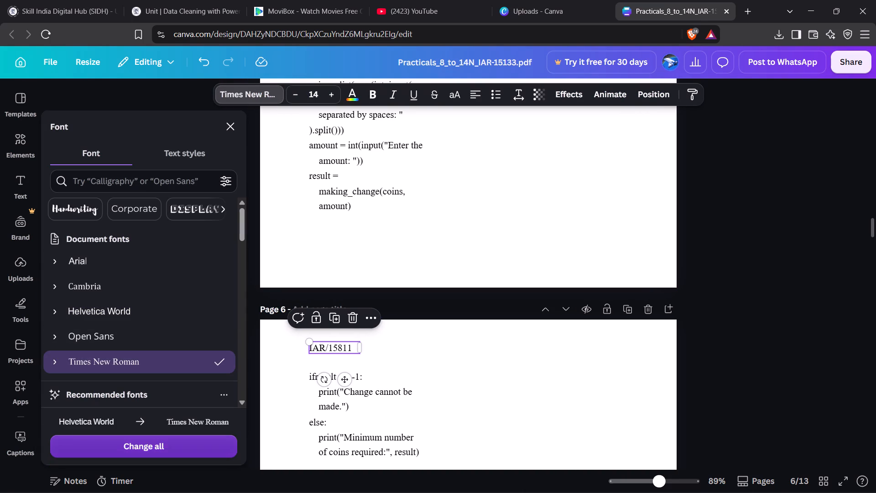
left_click(196, 446)
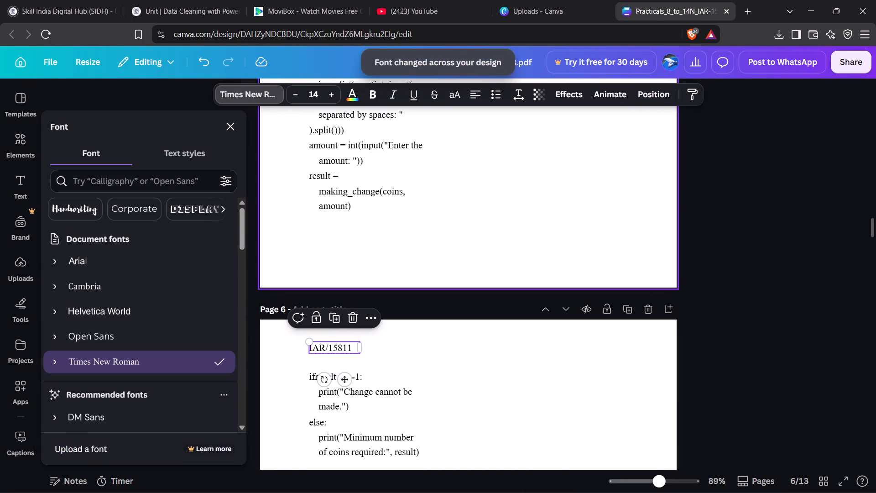
Check the font and size of the page 6 header, print statements and complexity values.
left_click(453, 252)
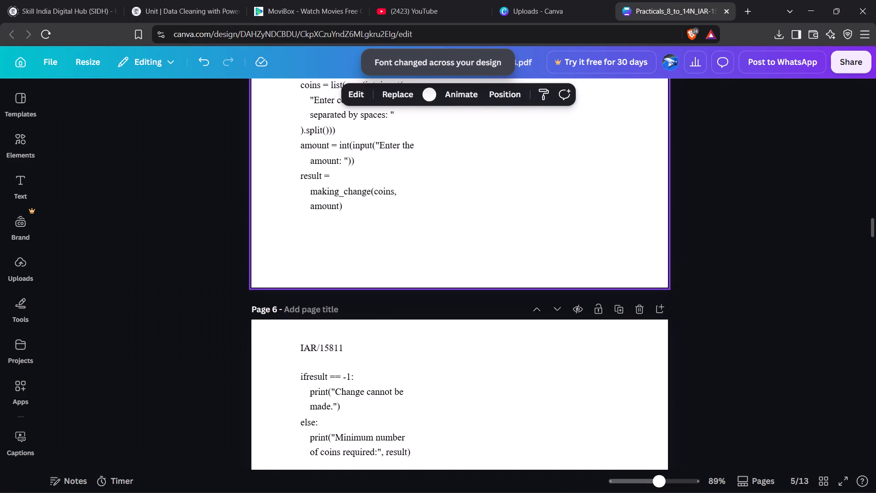
scroll(453, 252, "down", 1)
left_click(355, 338)
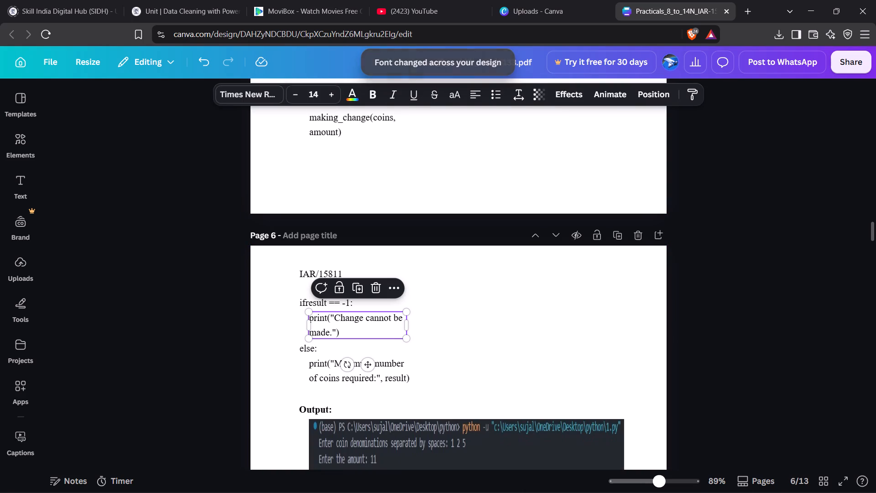
left_click(360, 372)
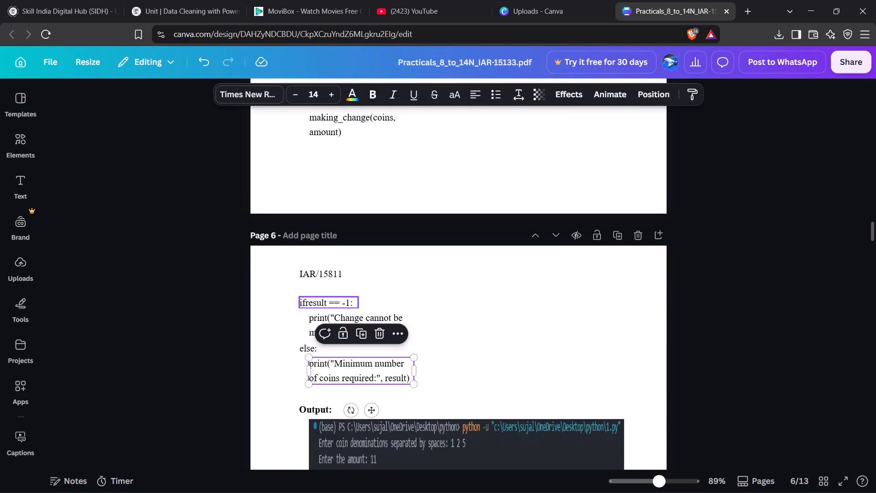
left_click(324, 268)
left_click(527, 311)
scroll(527, 311, "down", 1)
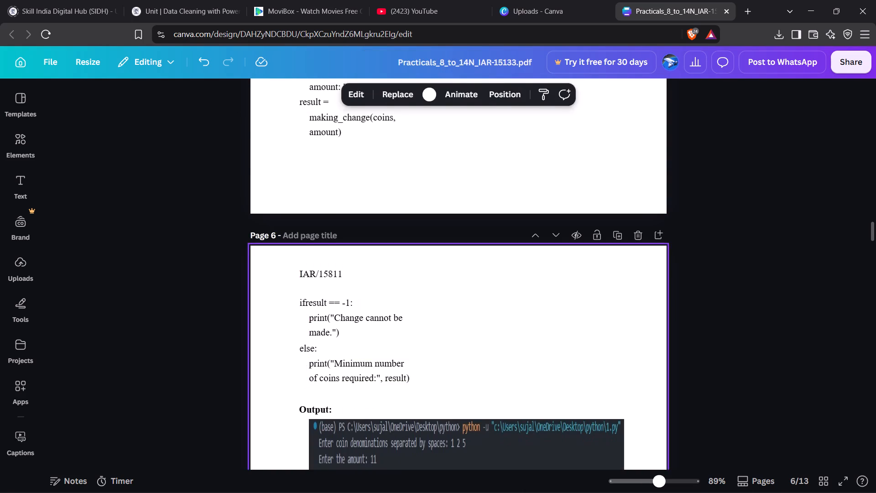
scroll(527, 311, "down", 2)
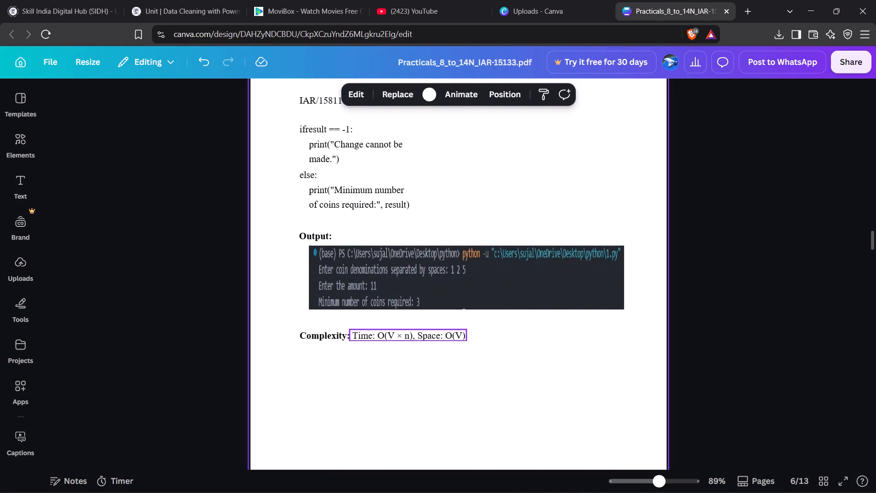
left_click(418, 330)
Delete every page from page 7 (Practical 11) to the end, keeping only the first six pages.
scroll(418, 330, "down", 3)
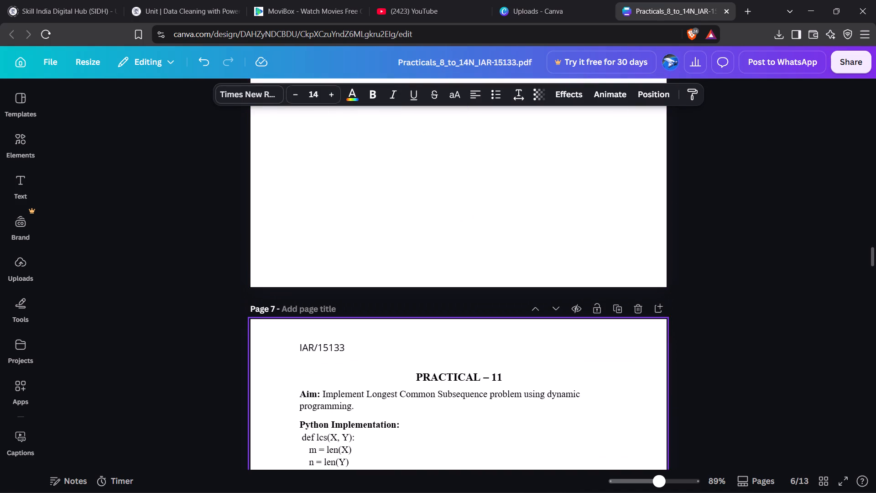
left_click(641, 304)
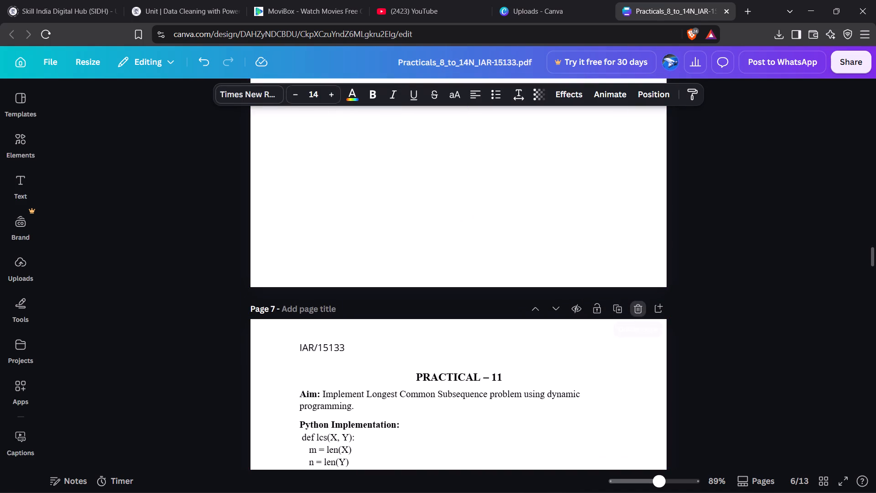
triple_click(641, 304)
triple_click(641, 304)
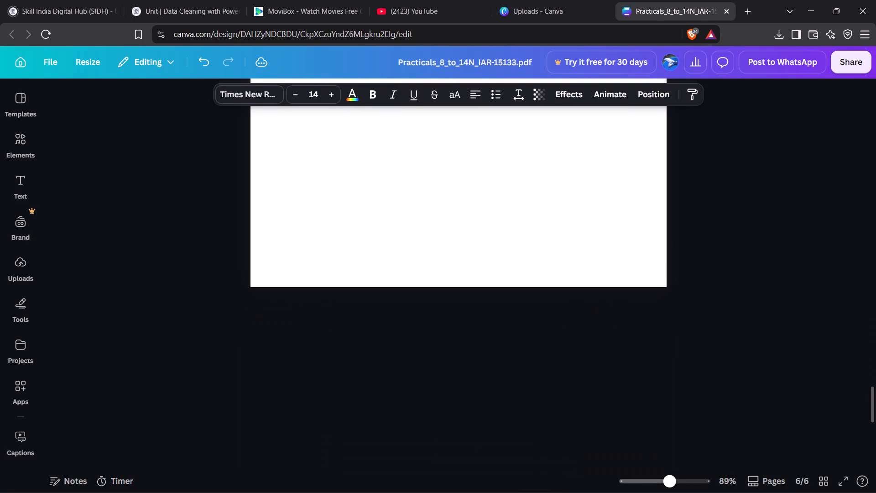
left_click(641, 304)
Download all pages of the trimmed practicals design as a PDF.
scroll(641, 304, "up", 6)
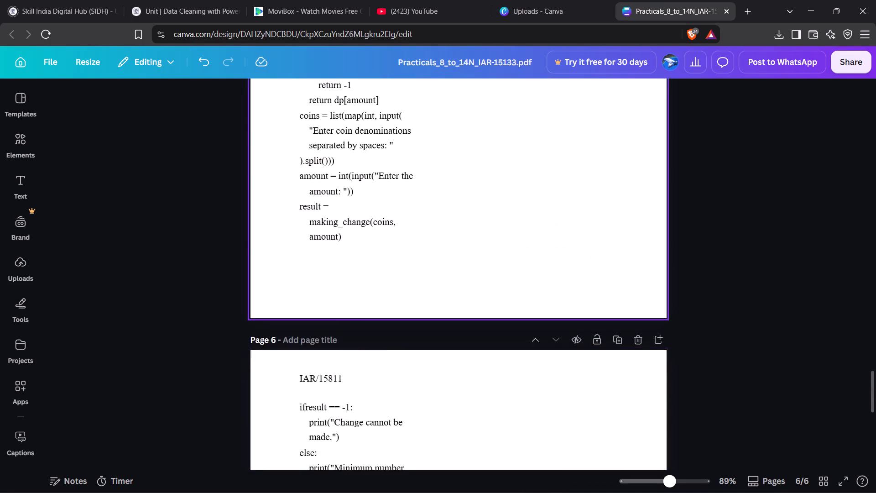
scroll(641, 304, "up", 1)
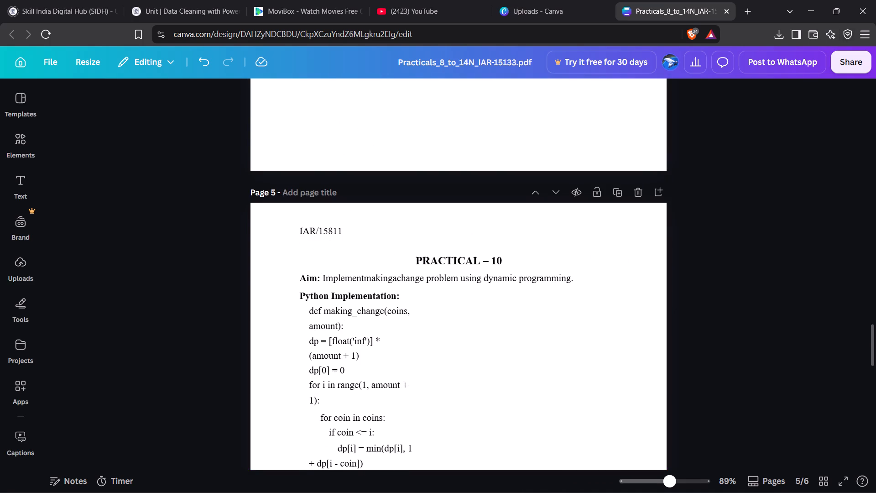
left_click(861, 62)
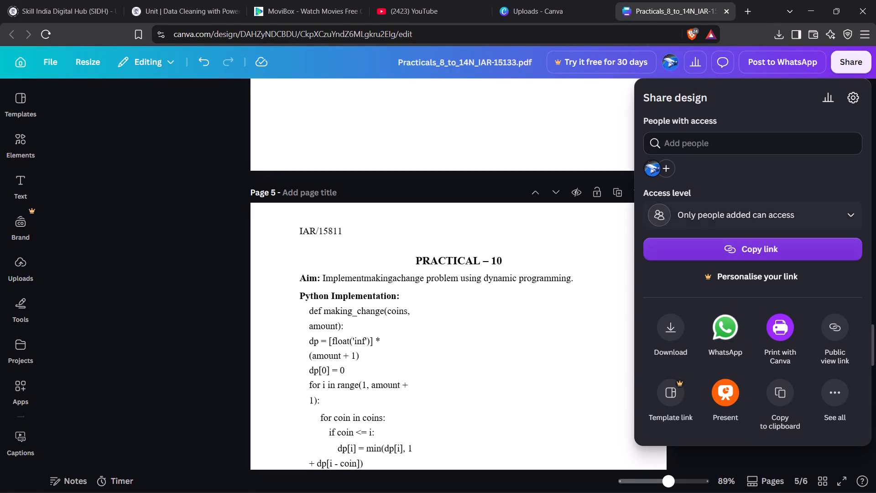
left_click(668, 334)
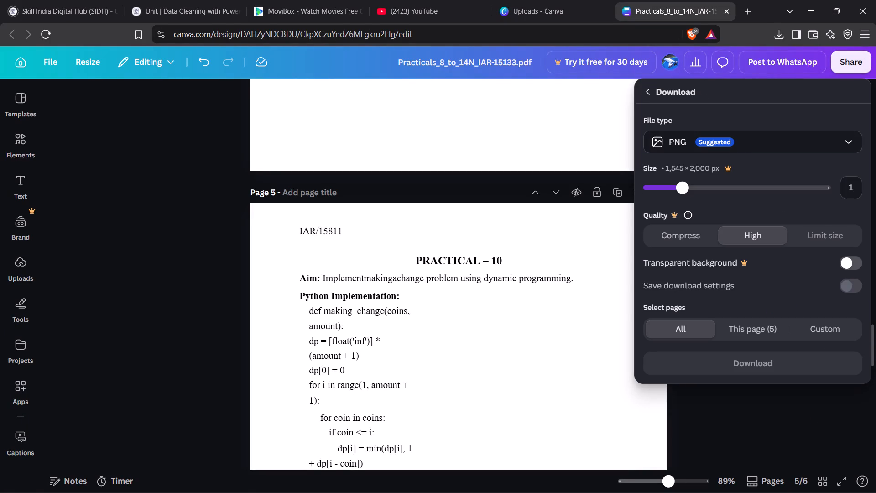
left_click(732, 141)
left_click(821, 135)
left_click(829, 140)
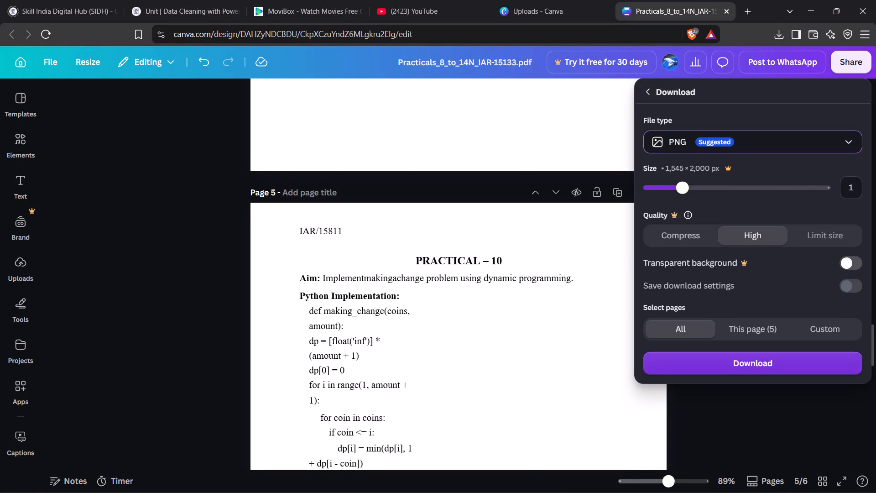
left_click(731, 254)
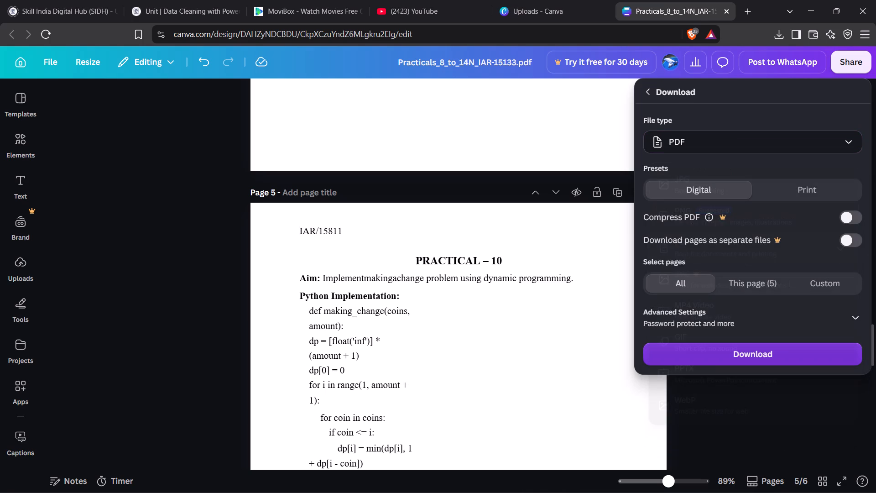
left_click(733, 356)
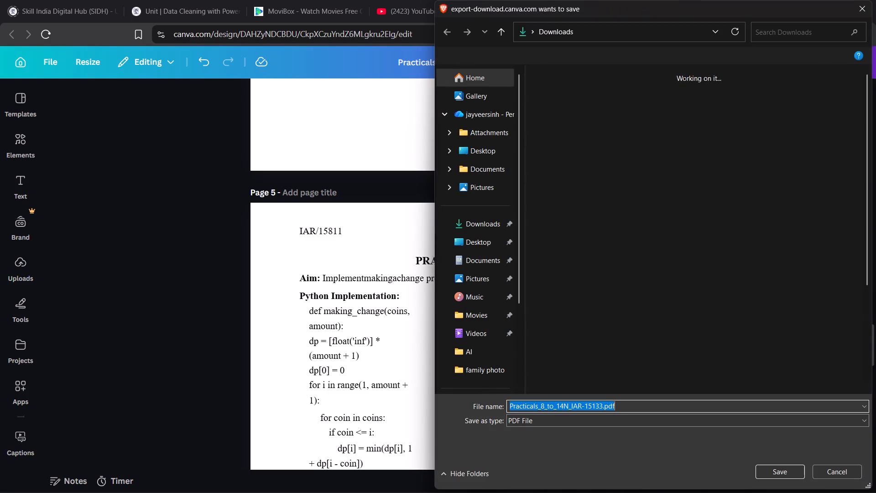
Name the exported file Practicals_8_9_10.pdf and save it in the Downloads folder.
key("Right")
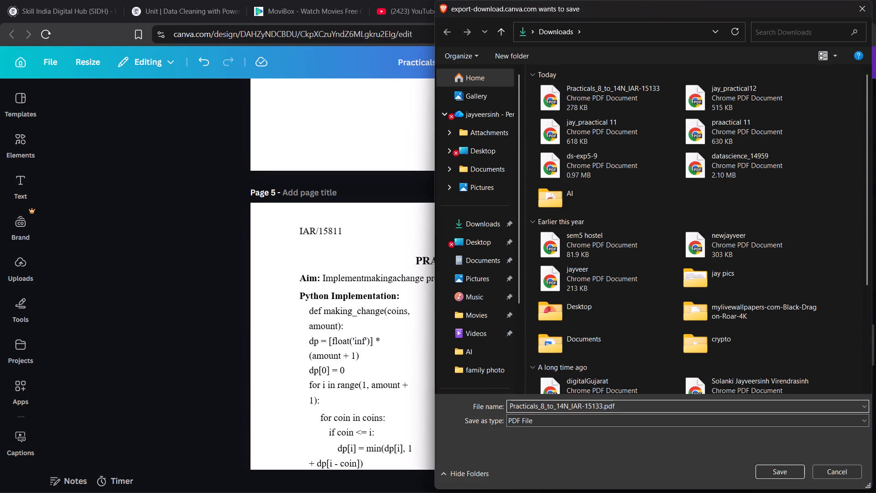
key("Left")
key("Left")
key("Left")
key("Left")
key("BackSpace")
key("BackSpace")
key("BackSpace")
key("BackSpace")
key("BackSpace")
key("BackSpace")
key("BackSpace")
key("BackSpace")
key("BackSpace")
key("BackSpace")
key("BackSpace")
key("BackSpace")
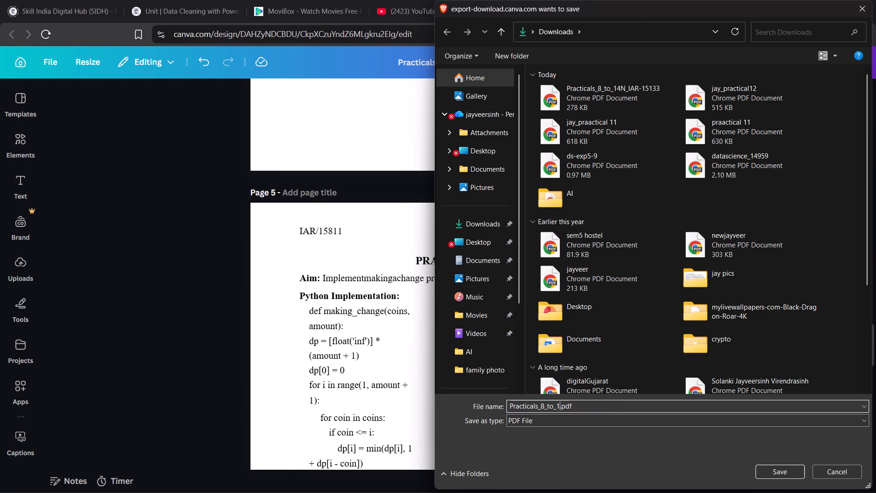
key("BackSpace")
key("BackSpace")
key("BackSpace")
key("BackSpace")
key("BackSpace")
key("shift+underscore")
key("9")
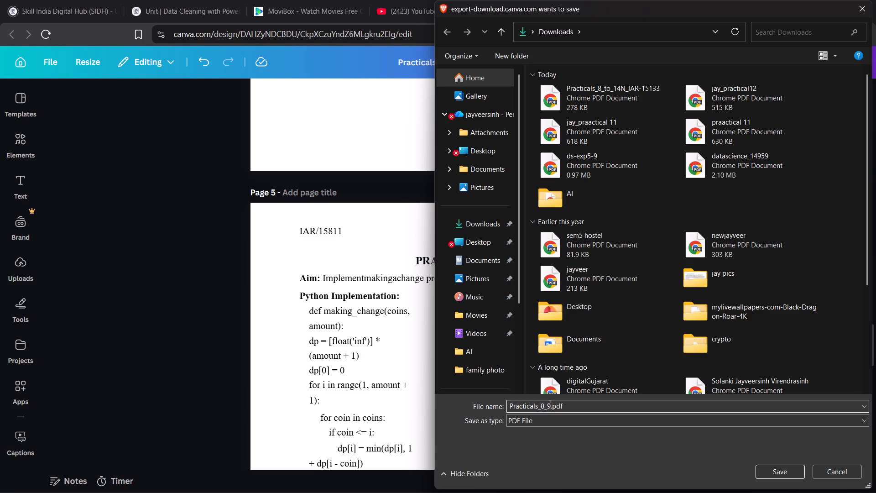
key("shift+underscore")
type("10")
left_click(489, 223)
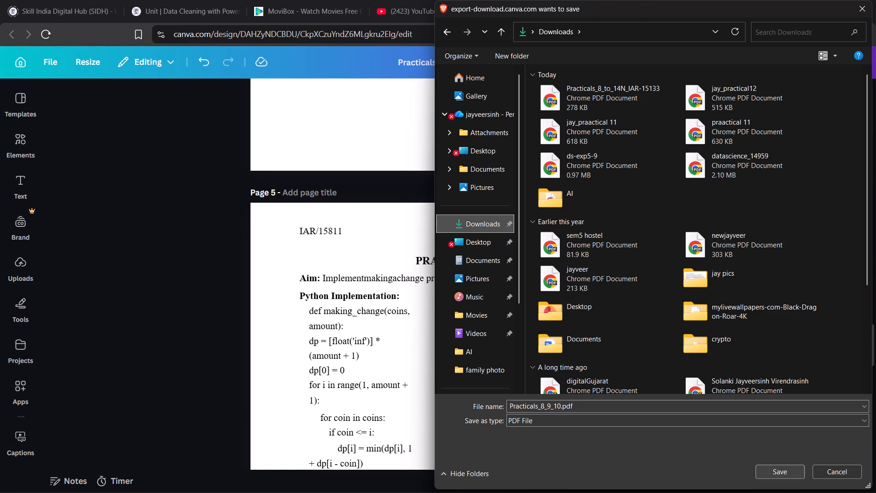
left_click(776, 469)
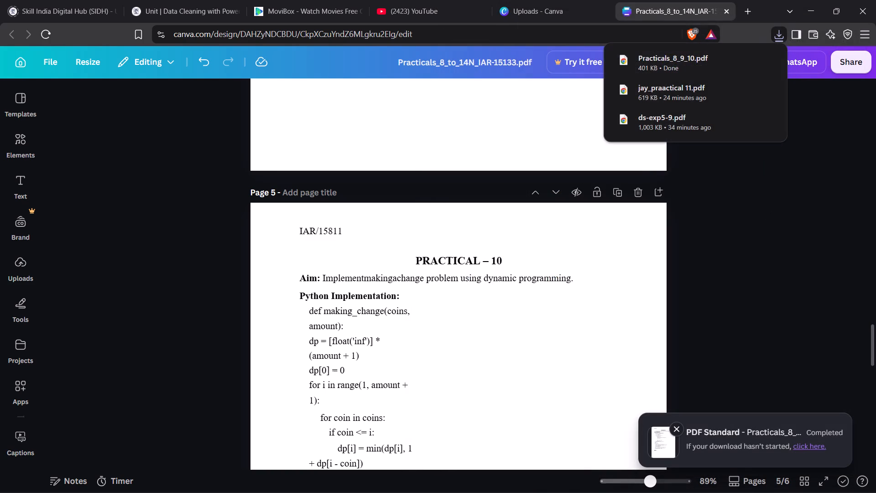
left_click(754, 221)
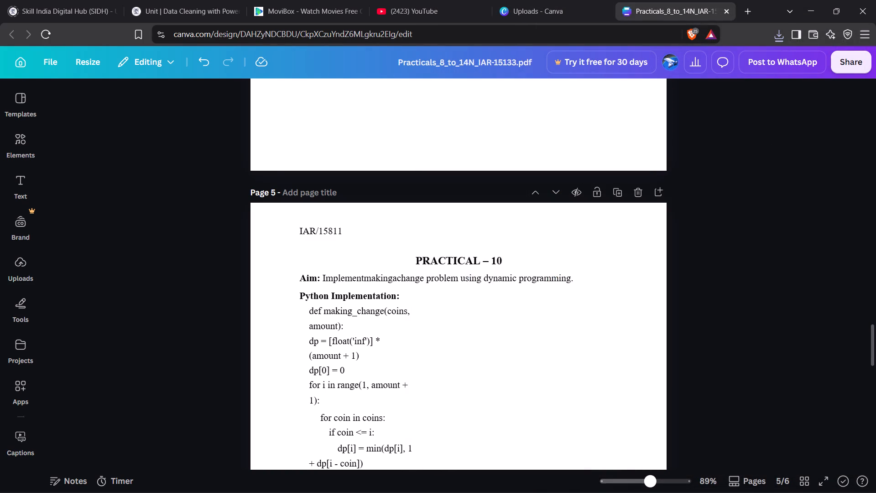
Close the design, reopen it from Uploads to check its remaining pages, and close it again.
left_click(728, 11)
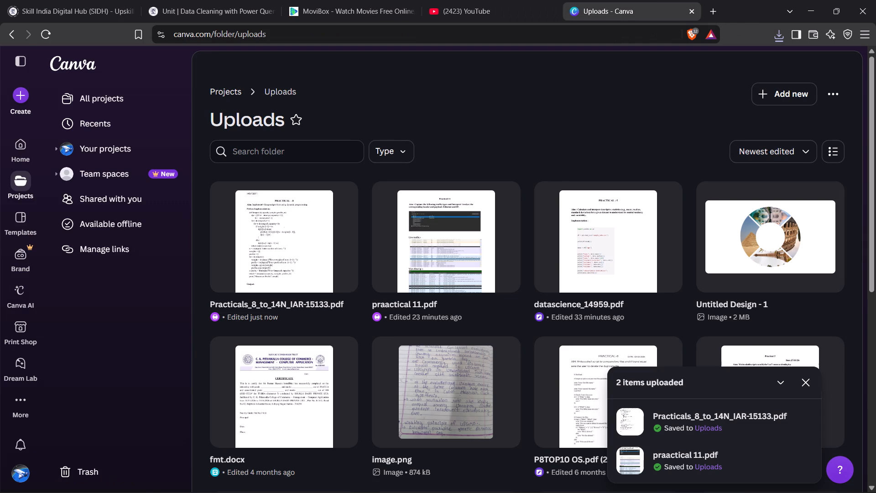
double_click(299, 264)
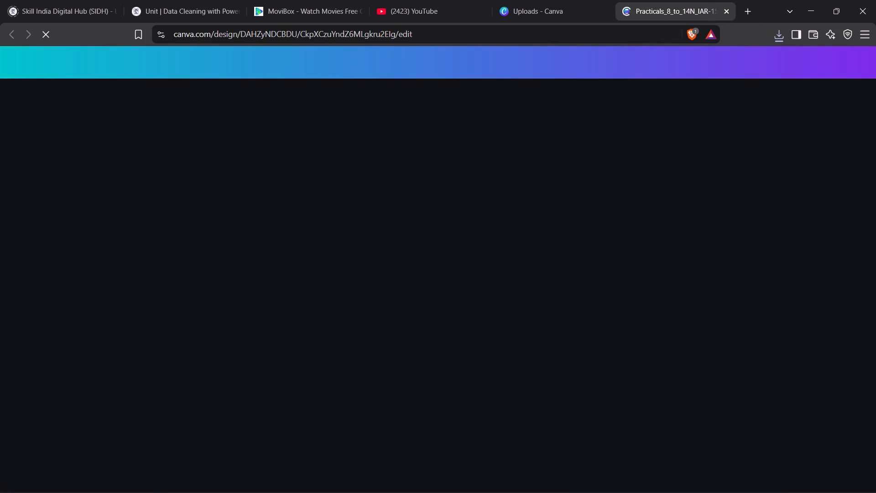
scroll(358, 268, "down", 2)
scroll(358, 268, "up", 1)
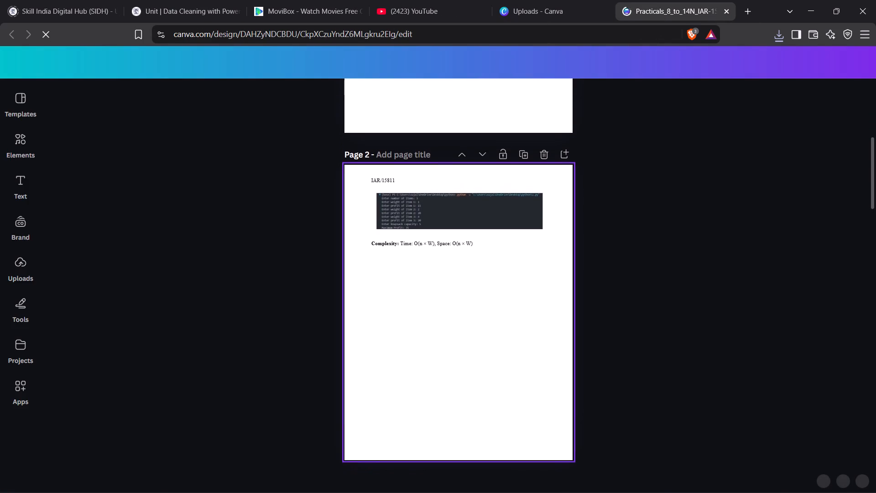
scroll(358, 268, "down", 11)
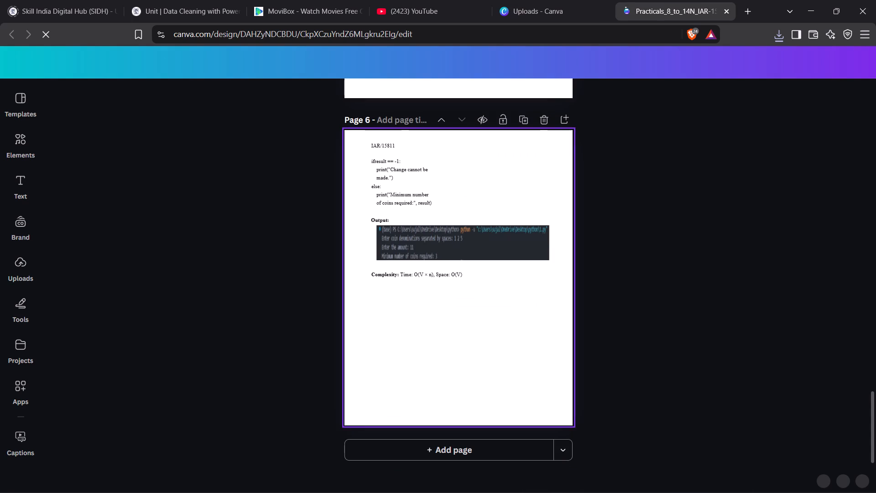
scroll(358, 268, "up", 6)
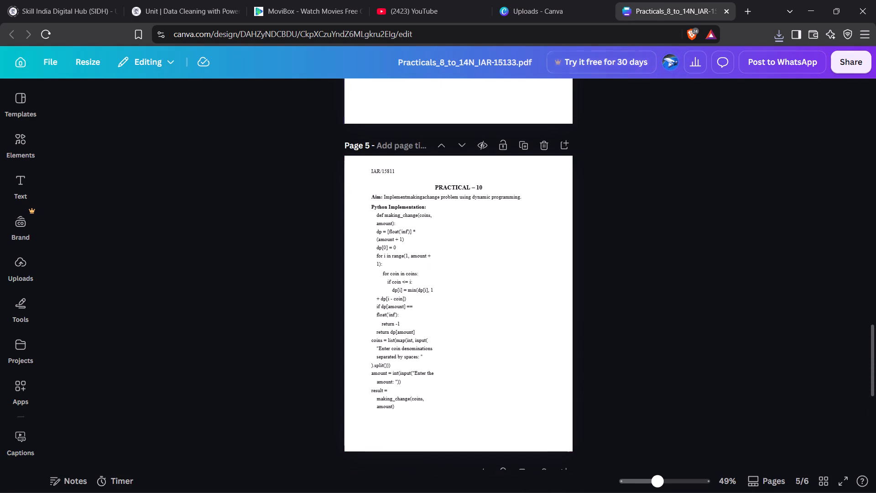
left_click(728, 12)
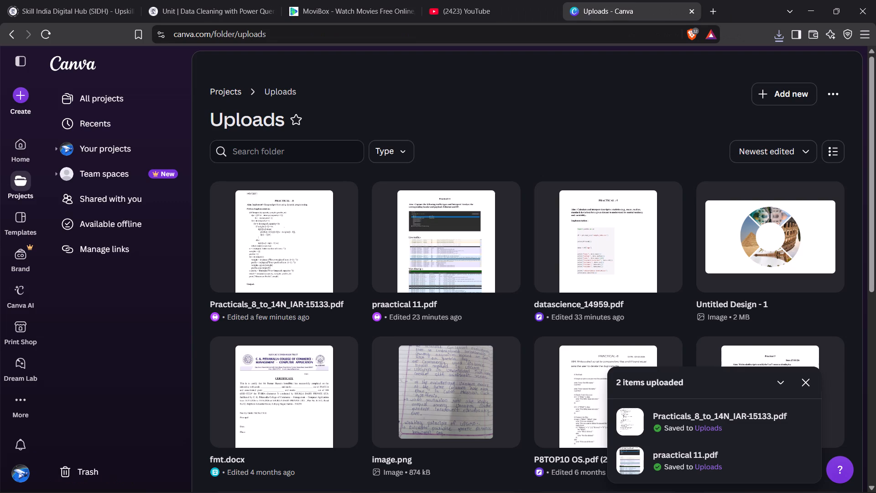
Upload the original Practicals_8_to_14N PDF again from the Downloads folder.
left_click(21, 97)
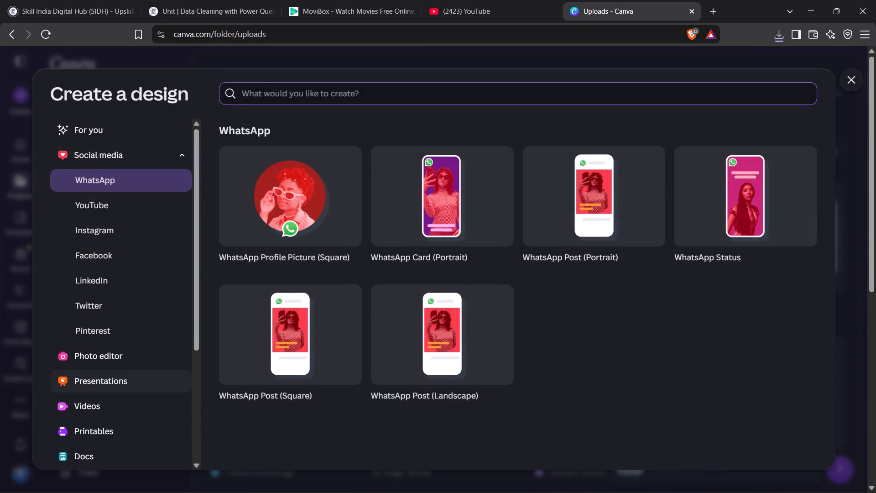
scroll(99, 374, "down", 8)
left_click(98, 423)
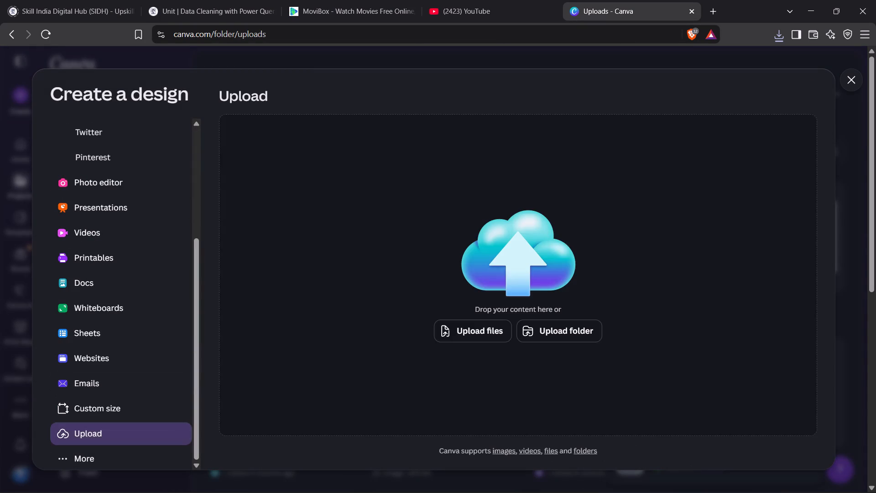
left_click(471, 326)
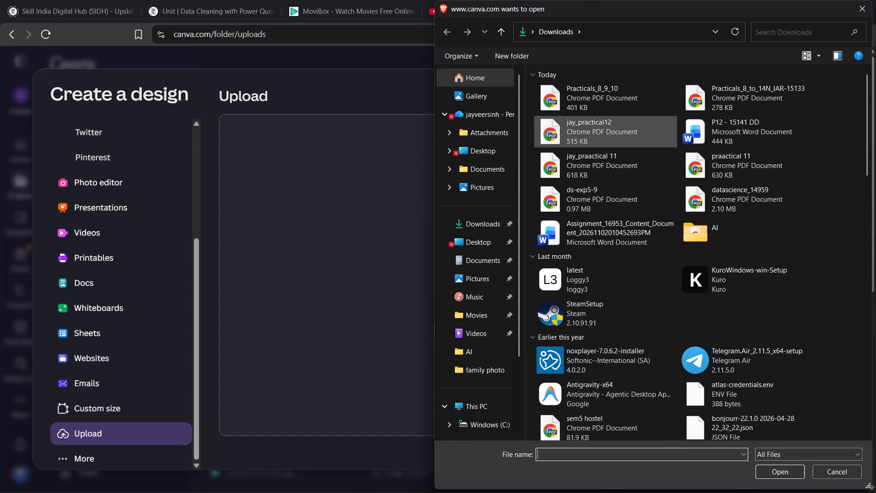
left_click(728, 95)
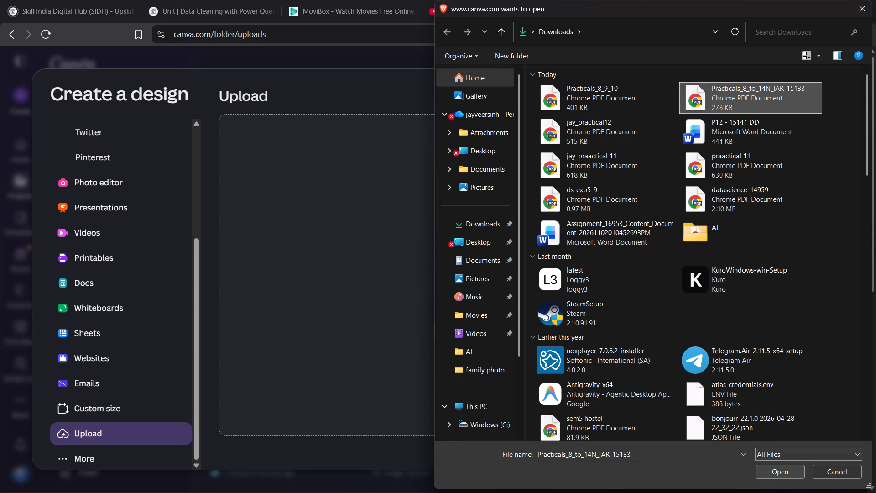
left_click(783, 468)
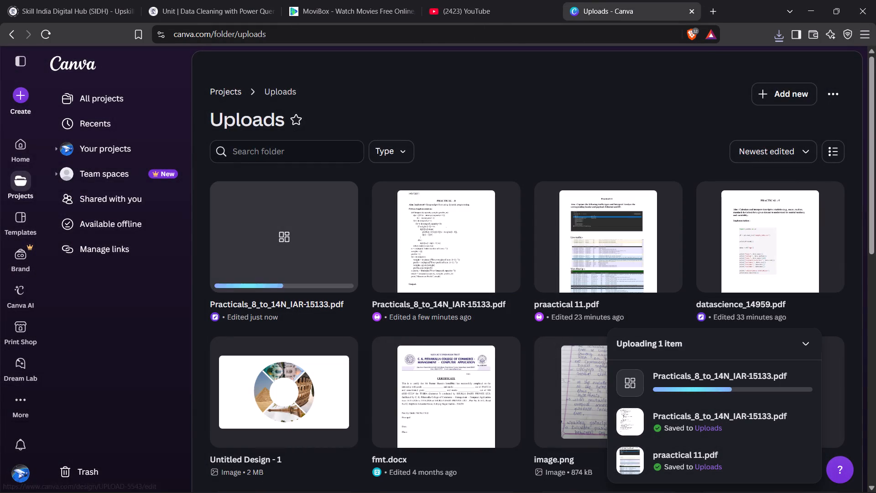
Open the newly uploaded copy of the practicals PDF for editing.
left_click(267, 237)
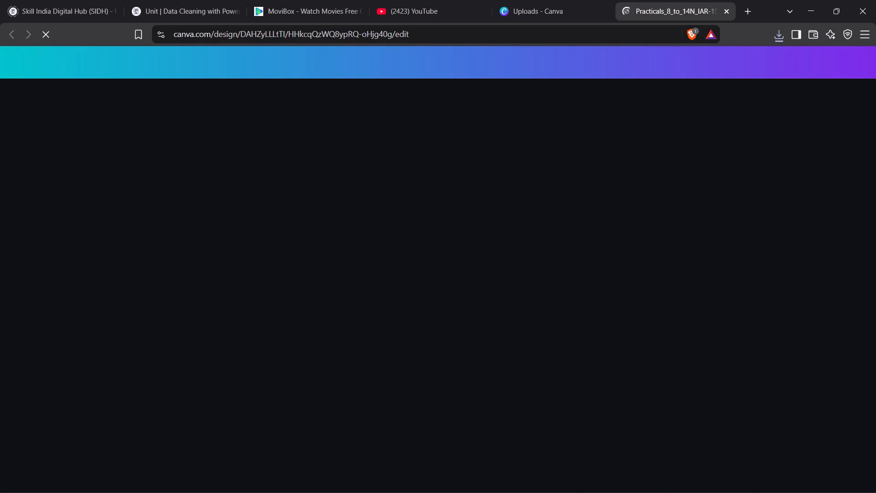
left_click(559, 202)
left_click(551, 14)
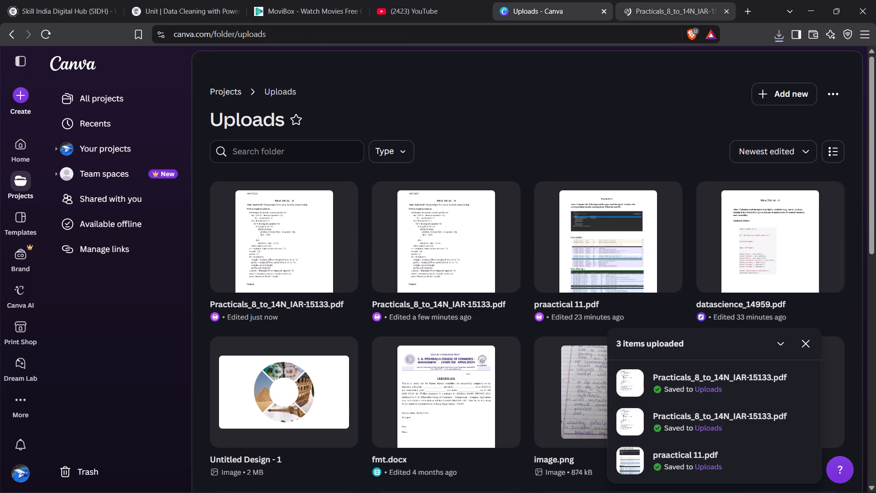
left_click(670, 0)
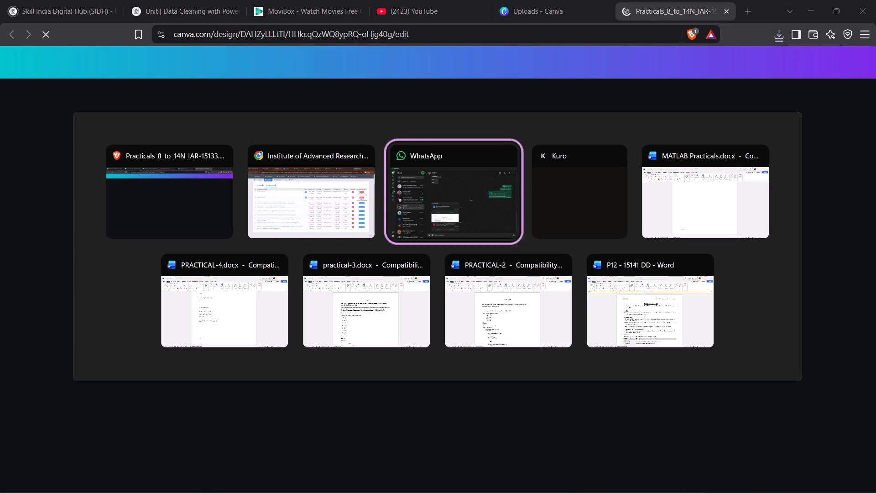
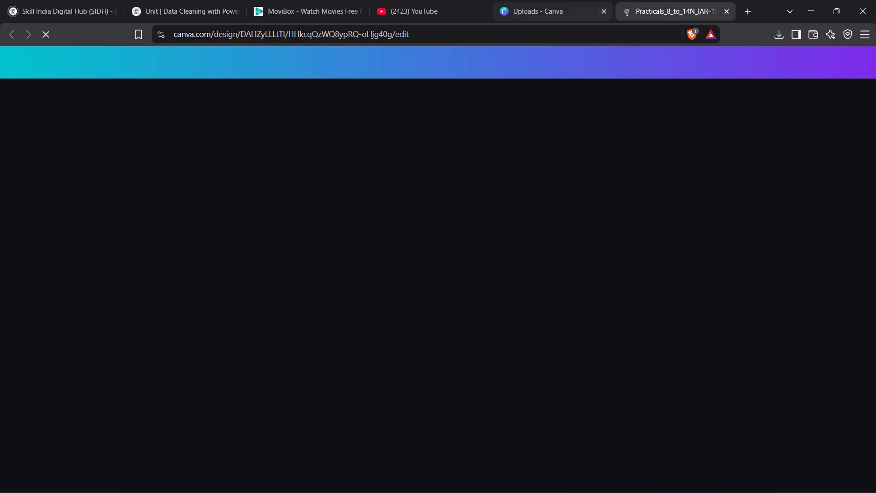
Look through the pages of the newly opened practicals PDF.
left_click(545, 0)
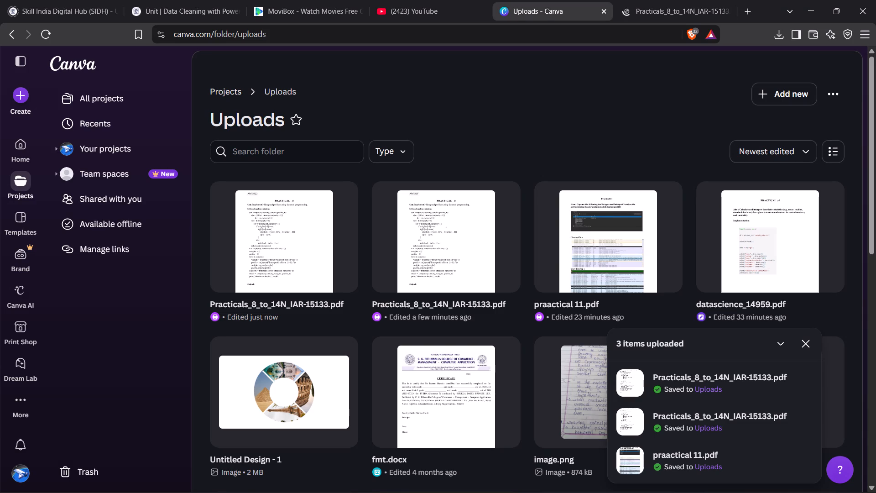
left_click(650, 0)
left_click(602, 210)
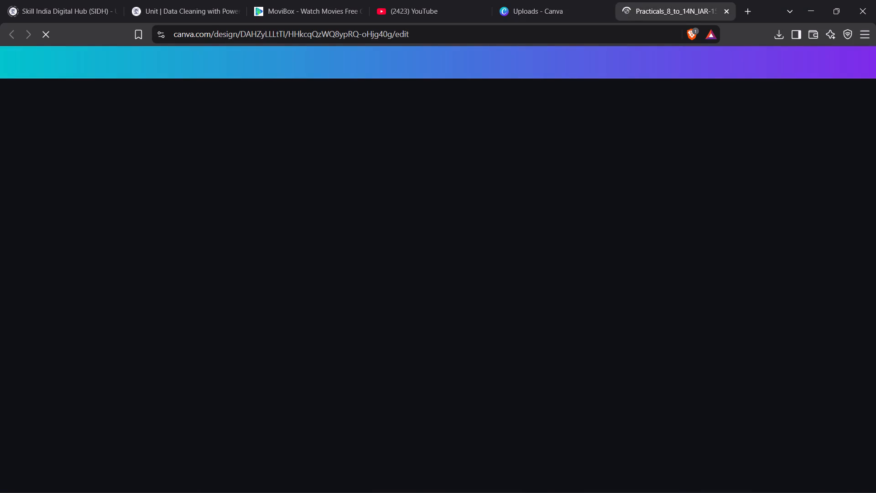
scroll(602, 210, "up", 4)
scroll(527, 209, "up", 7)
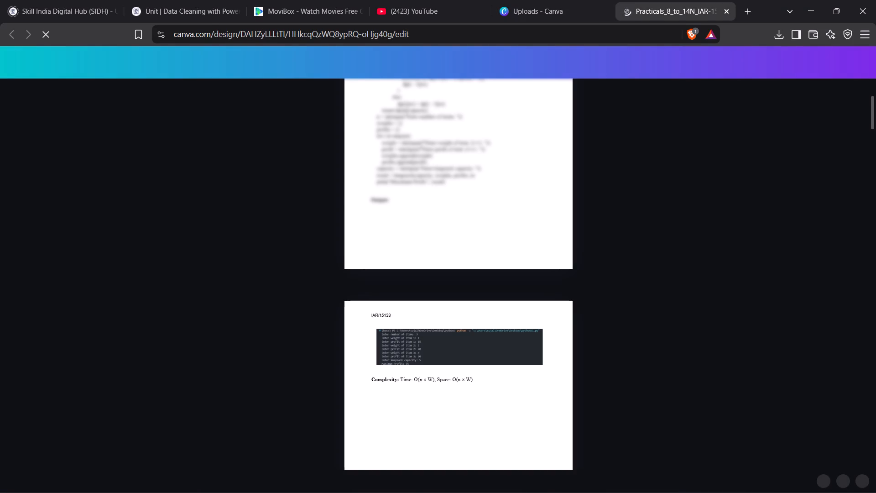
scroll(527, 209, "up", 3)
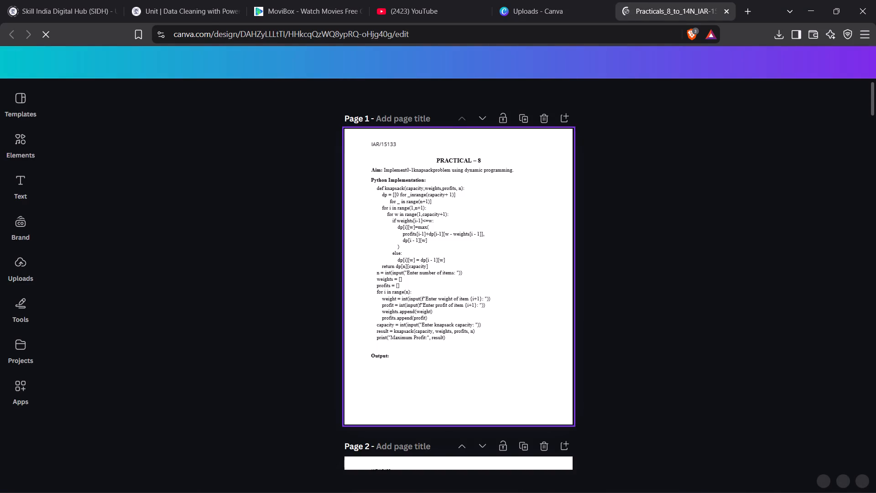
scroll(522, 277, "down", 12)
scroll(522, 277, "down", 9)
scroll(522, 277, "up", 1)
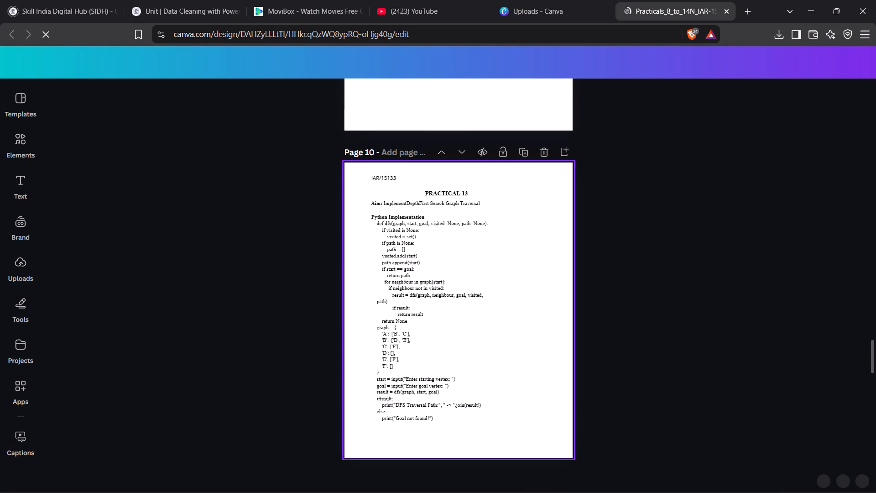
scroll(522, 277, "up", 4)
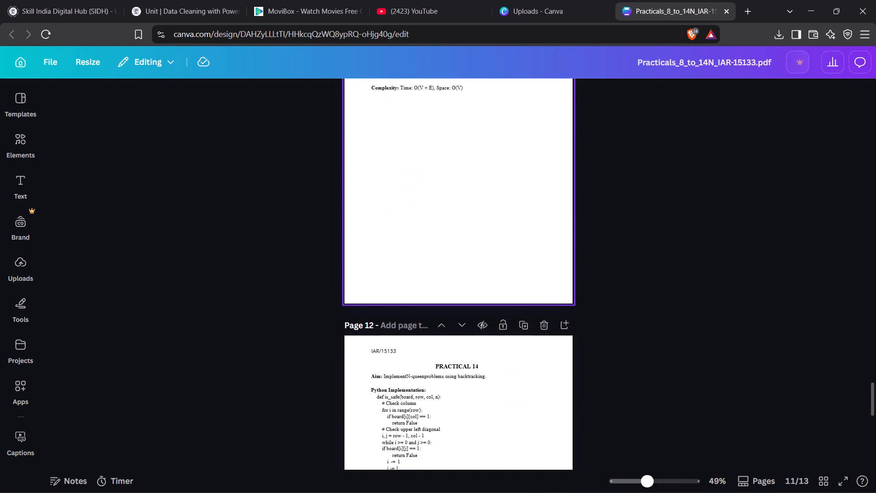
scroll(522, 277, "up", 16)
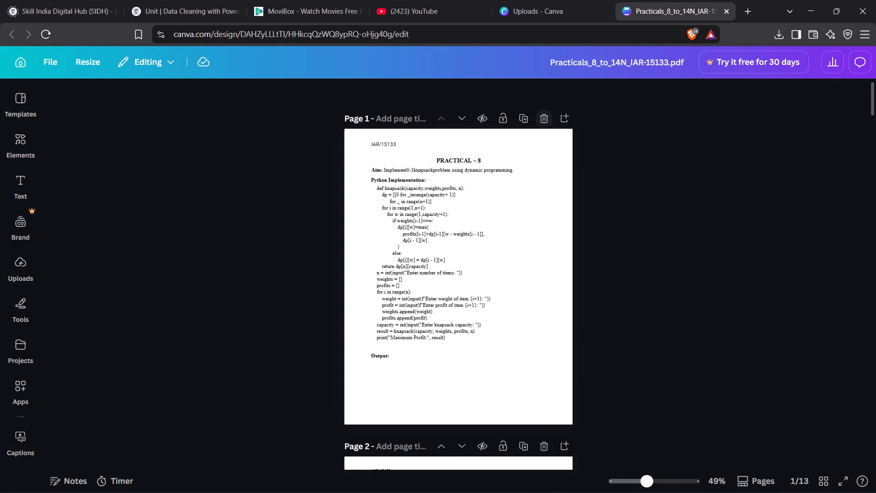
Delete the first six pages of the design, covering Practicals 8, 9 and 10.
left_click(546, 114)
left_click(546, 114)
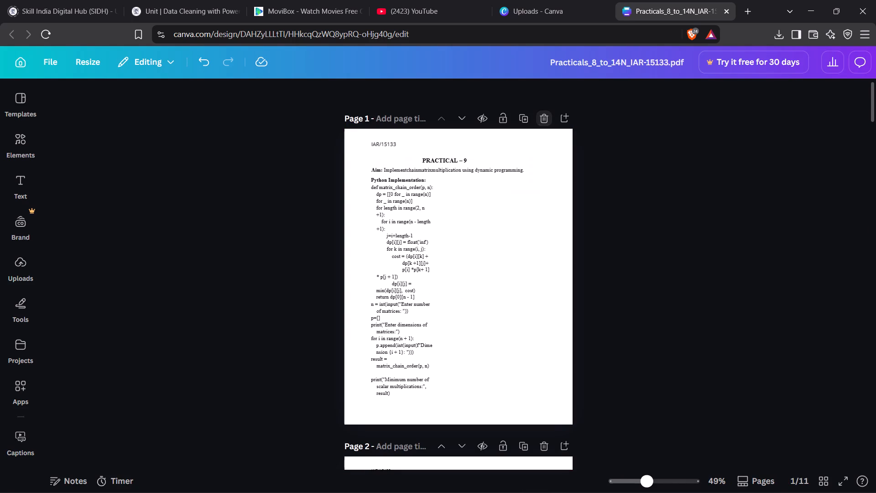
left_click(546, 114)
left_click(546, 114)
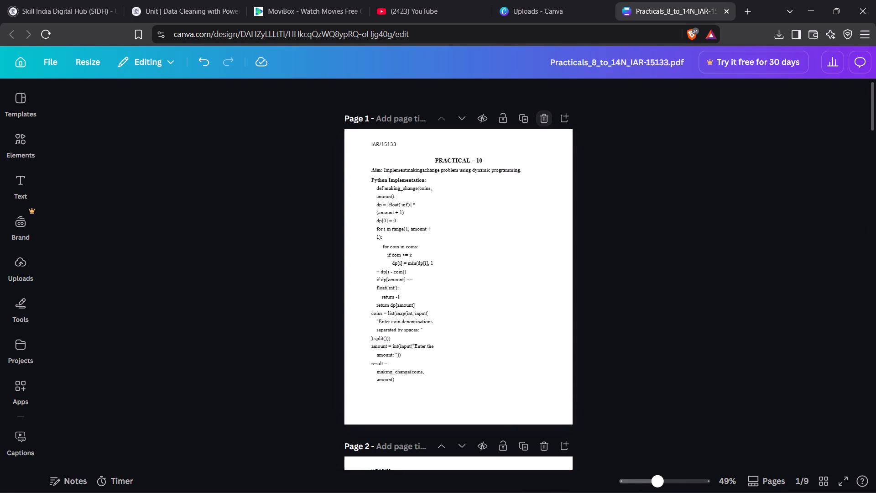
left_click(546, 114)
left_click(546, 114)
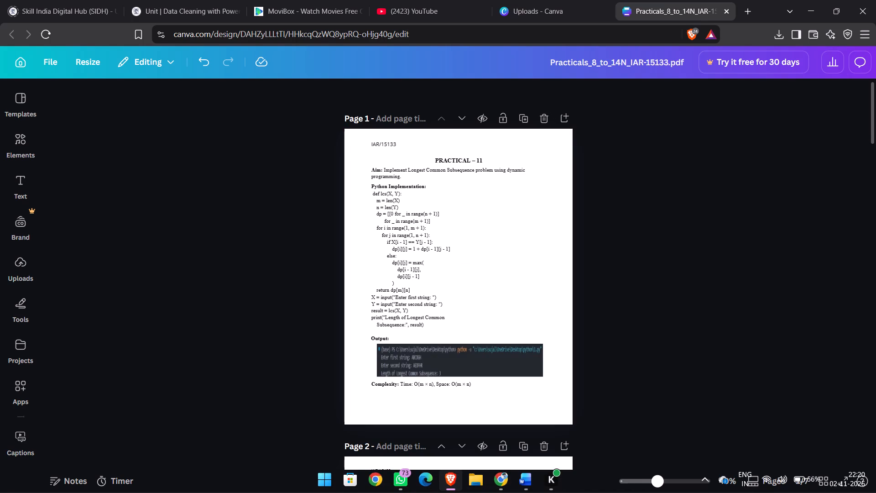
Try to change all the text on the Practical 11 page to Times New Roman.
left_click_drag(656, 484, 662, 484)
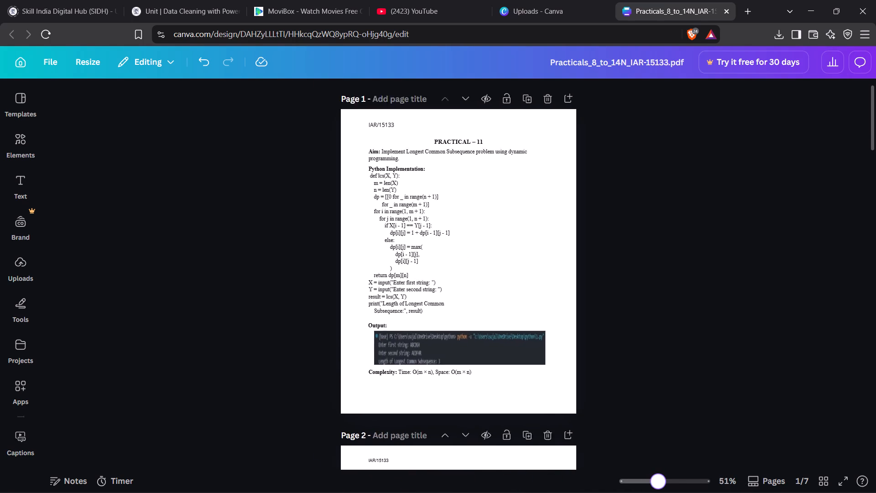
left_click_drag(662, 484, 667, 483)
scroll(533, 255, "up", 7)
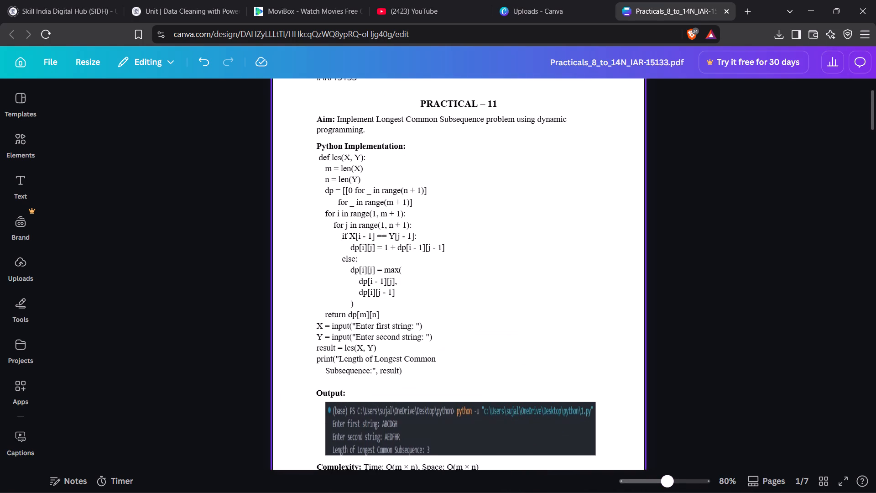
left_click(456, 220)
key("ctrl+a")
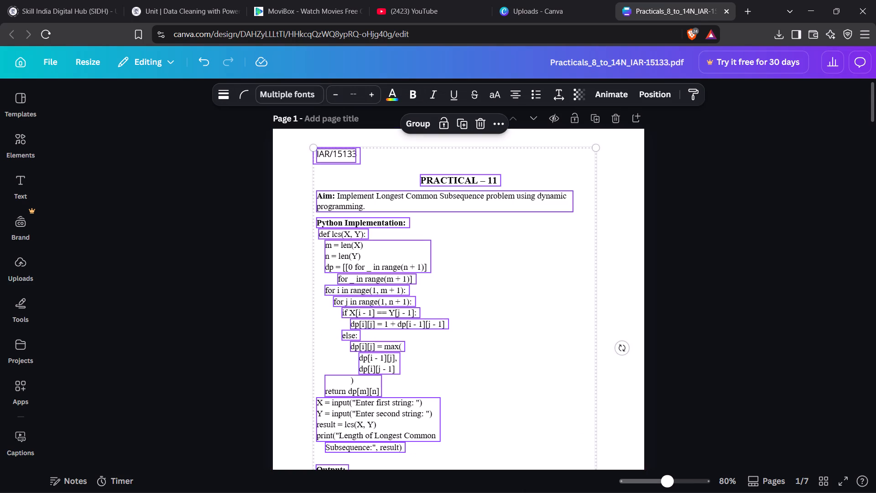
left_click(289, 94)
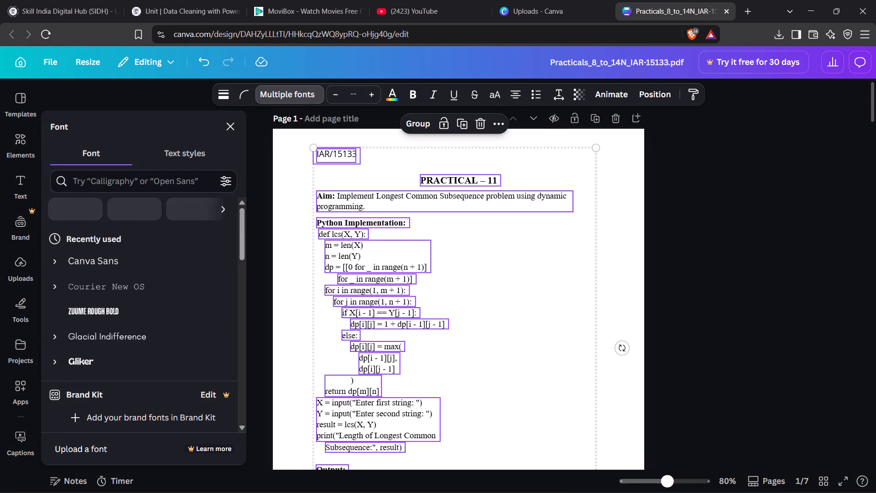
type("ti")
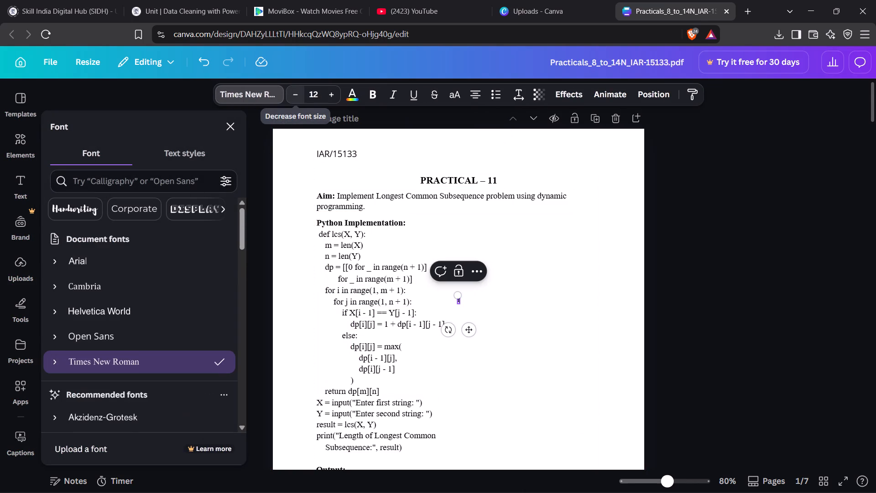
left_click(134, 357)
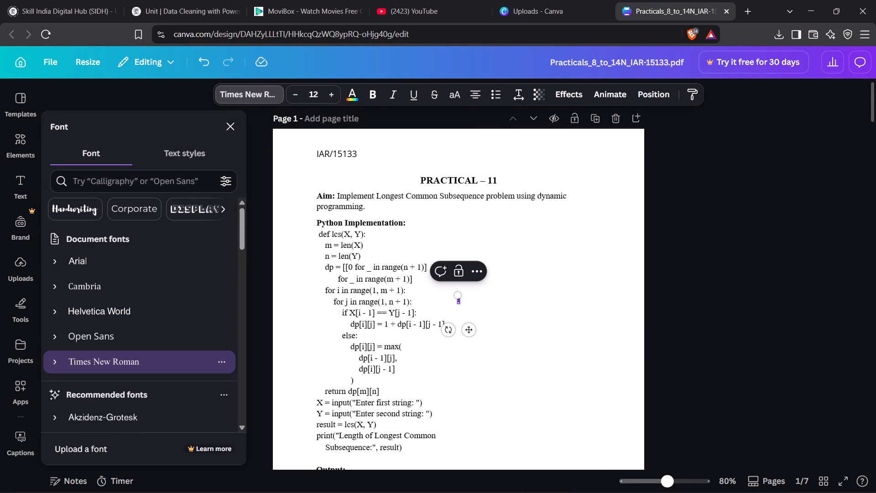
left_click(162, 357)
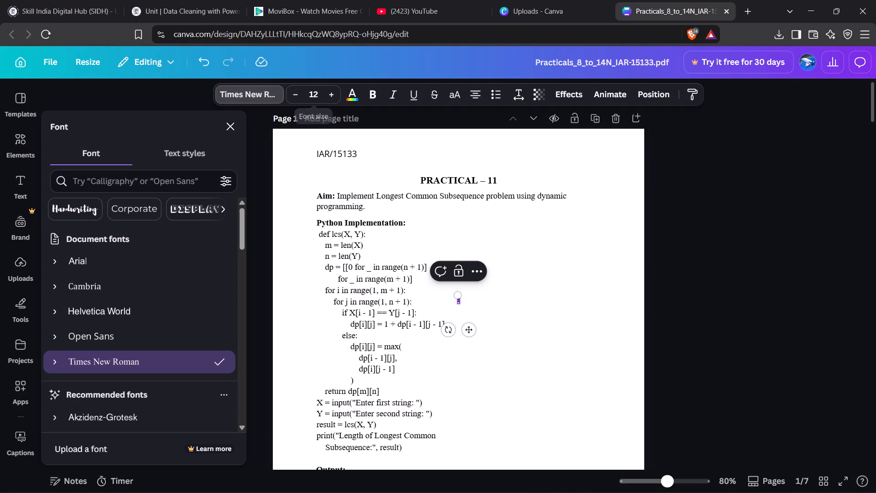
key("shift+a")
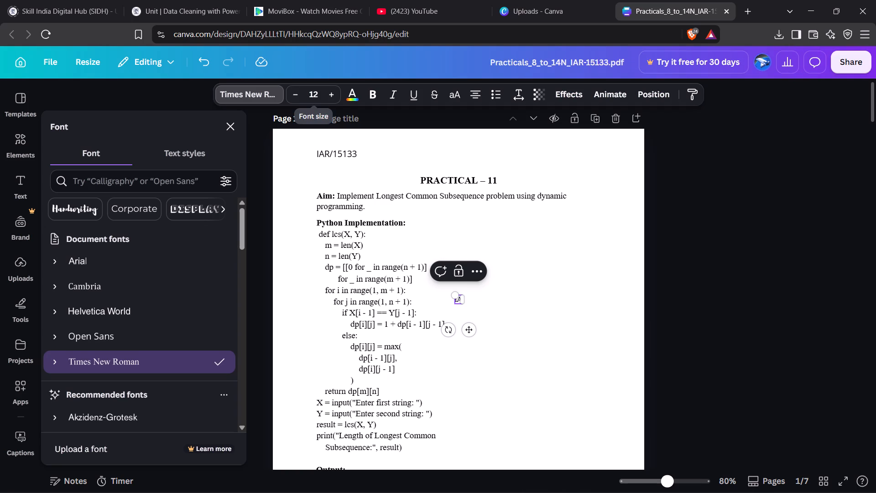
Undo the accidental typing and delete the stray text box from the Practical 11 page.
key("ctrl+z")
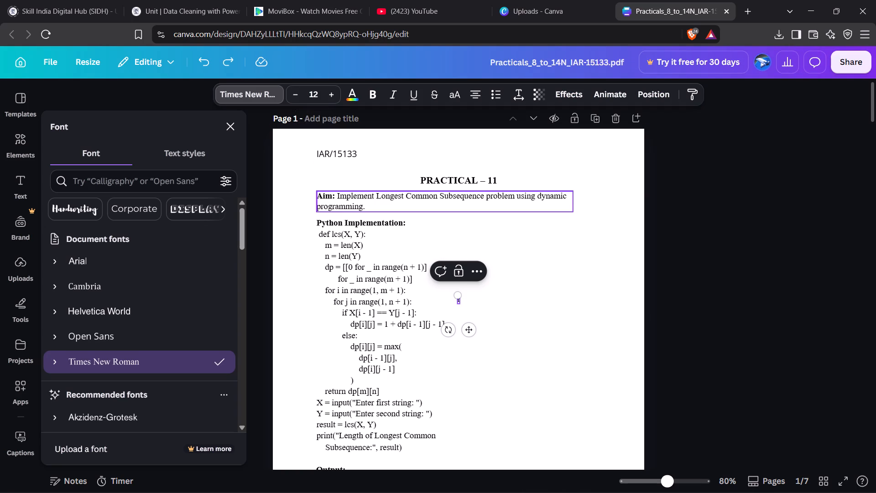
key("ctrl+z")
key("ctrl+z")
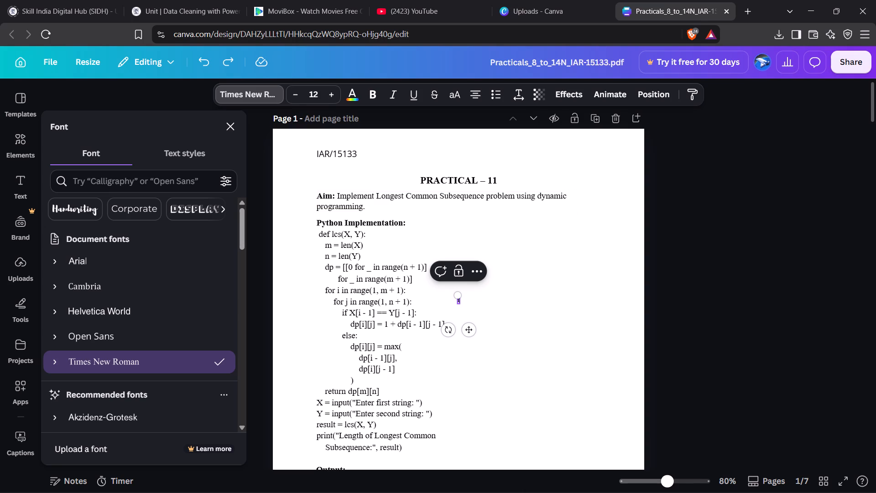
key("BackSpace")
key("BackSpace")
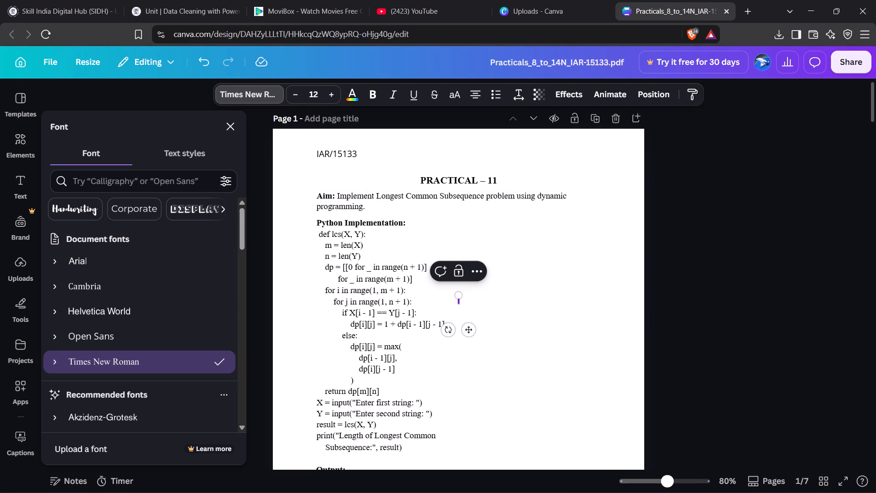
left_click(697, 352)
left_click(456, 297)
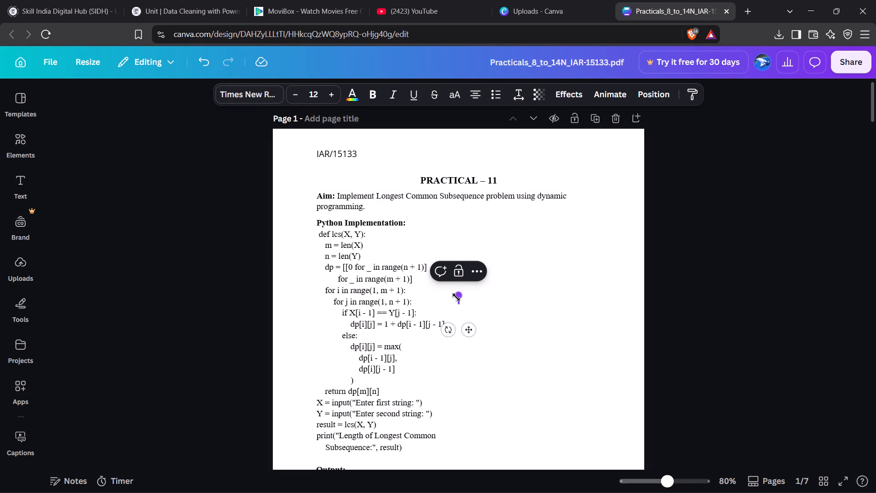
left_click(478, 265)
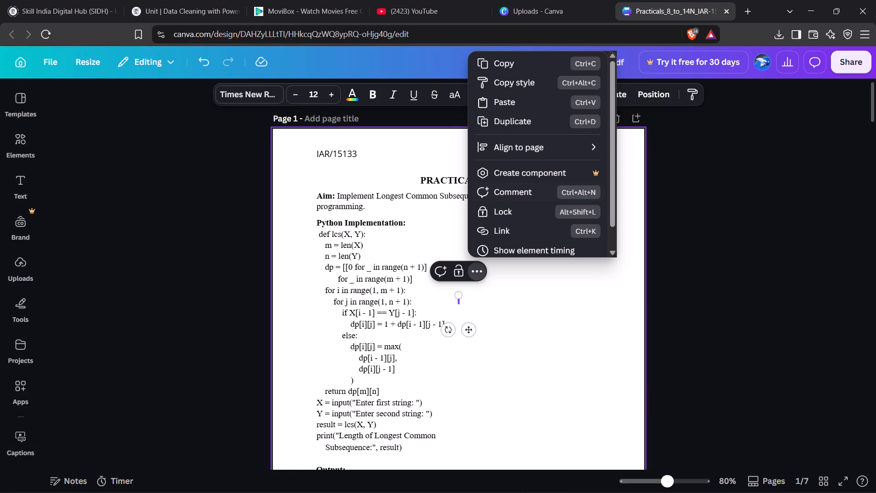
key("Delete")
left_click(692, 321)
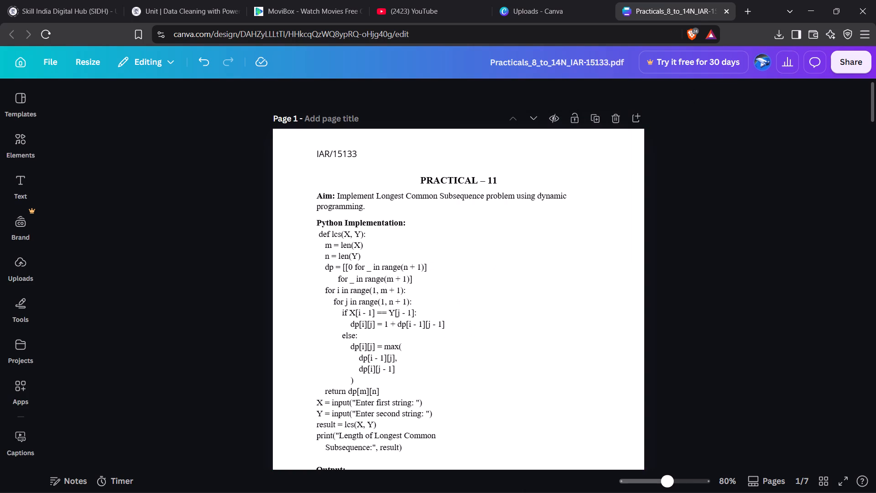
Set the font of all the text on the Practical 11 page to Times New Roman.
left_click(403, 226)
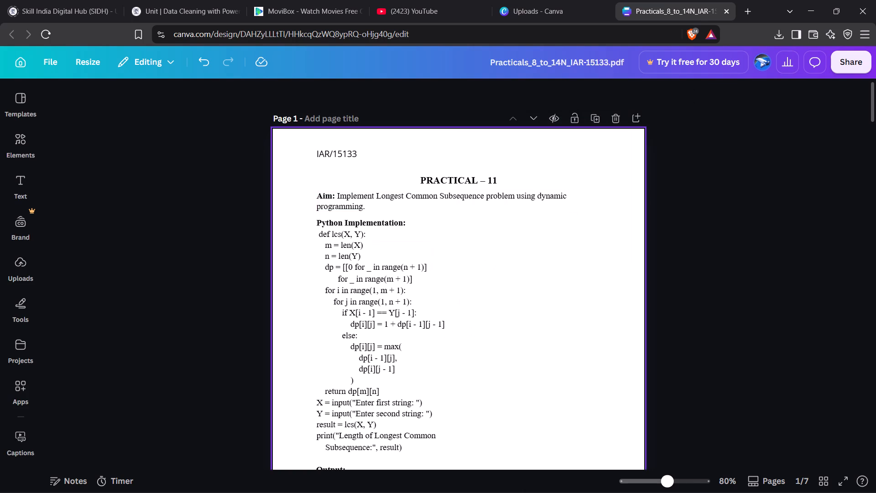
key("ctrl+a")
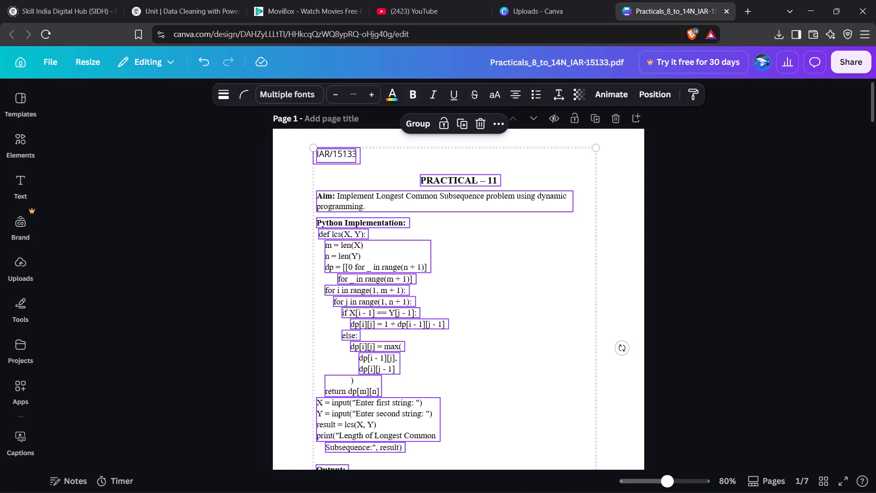
left_click(292, 88)
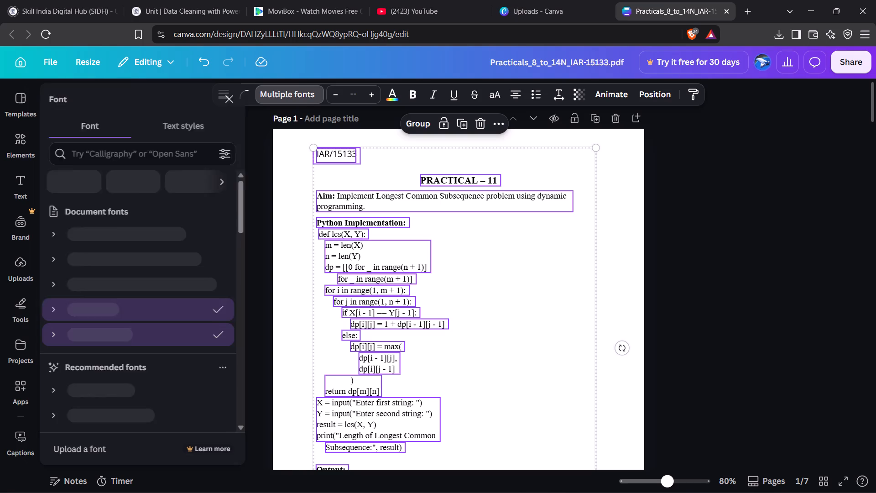
left_click(131, 358)
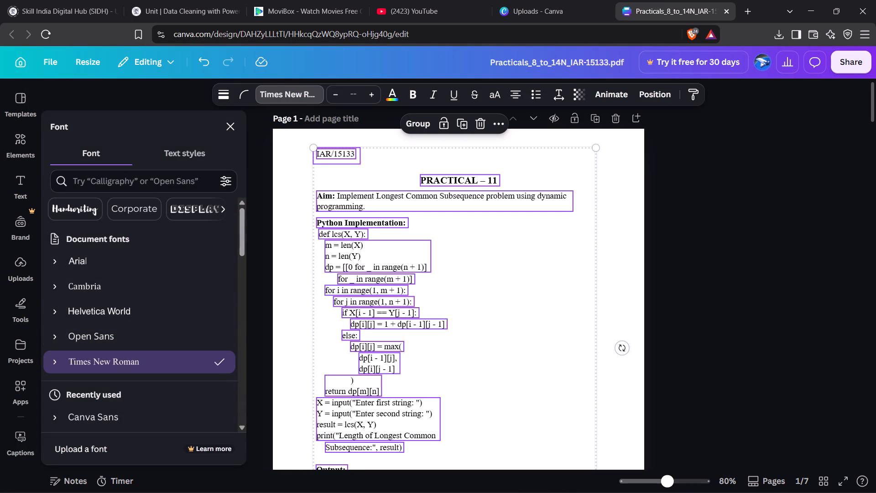
left_click(751, 276)
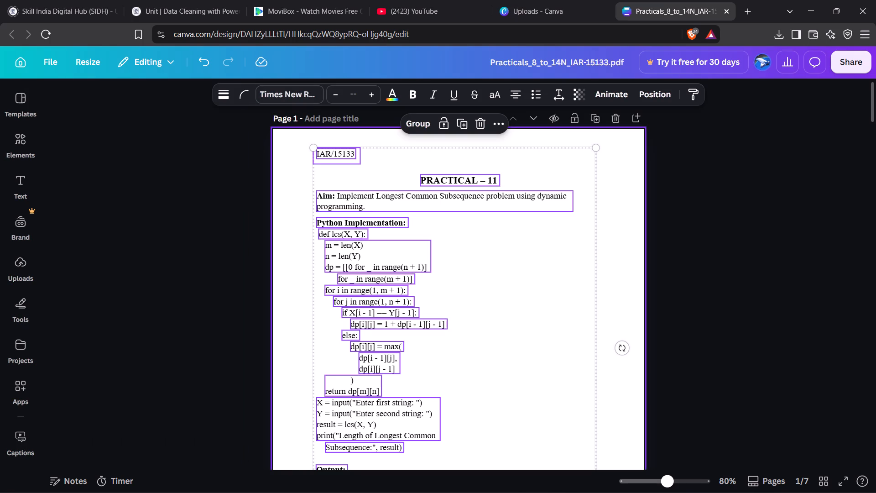
Set all the text on the Practical 11 page to size 14 and check the page heading.
left_click(348, 97)
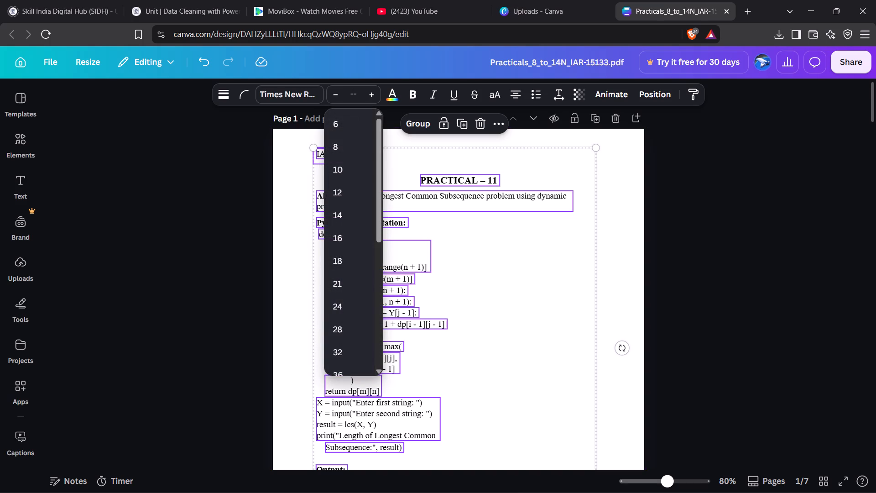
left_click(343, 217)
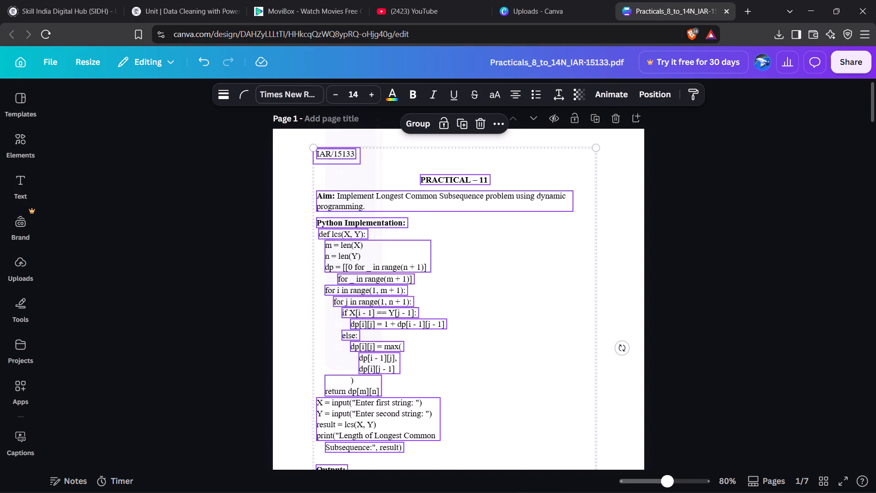
left_click(702, 246)
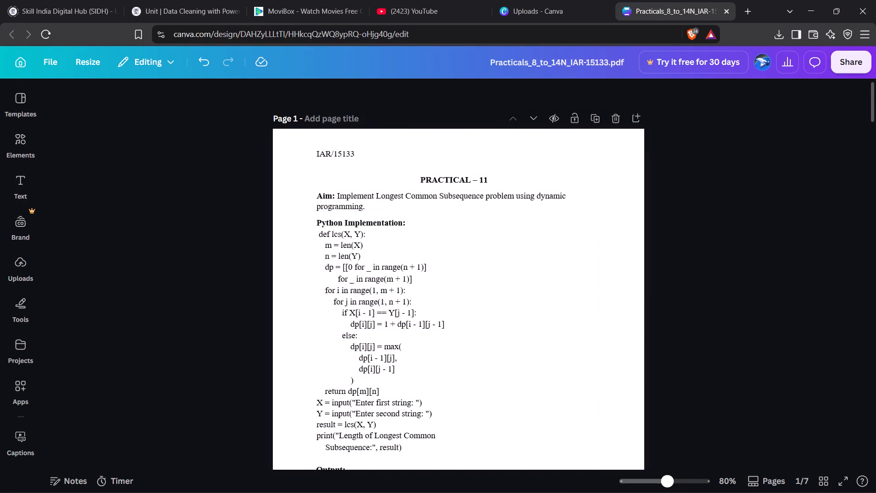
left_click(469, 178)
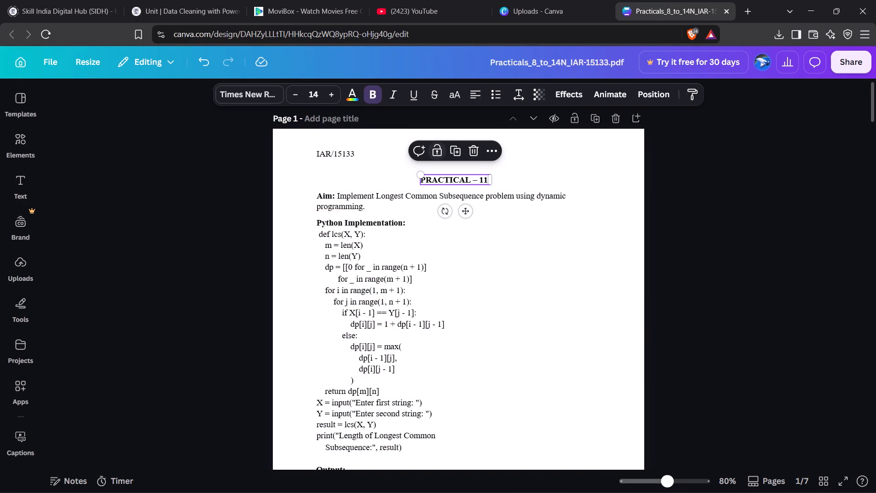
Open the earlier uploaded copy of the practicals PDF from Uploads.
left_click(533, 9)
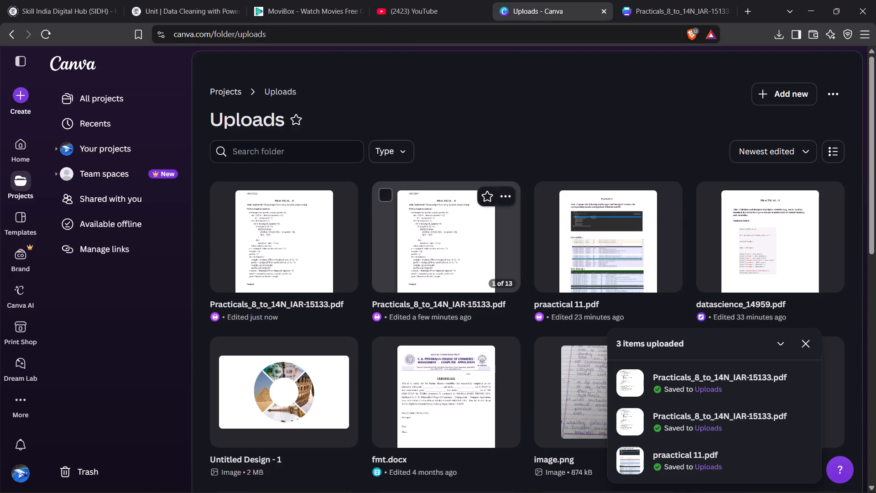
left_click(457, 253)
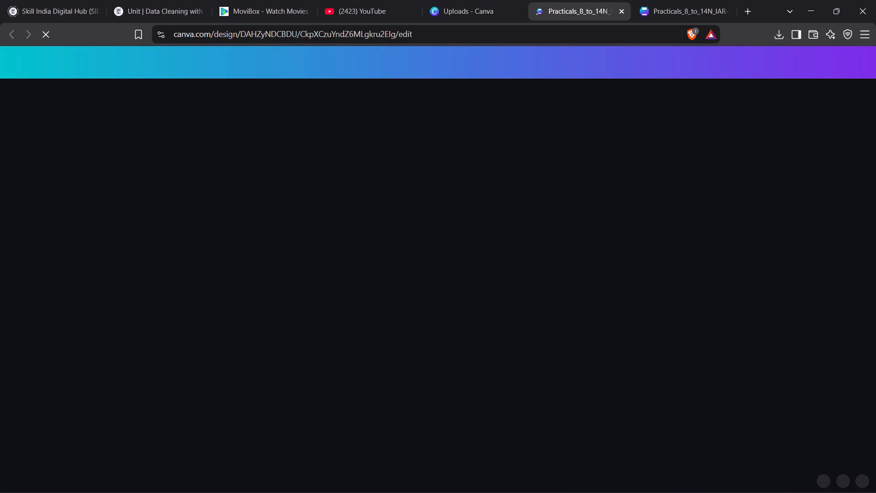
Check the Practical 8 heading's text size in the earlier copy and set the Practical 11 heading to size 16 to match.
scroll(462, 322, "up", 4)
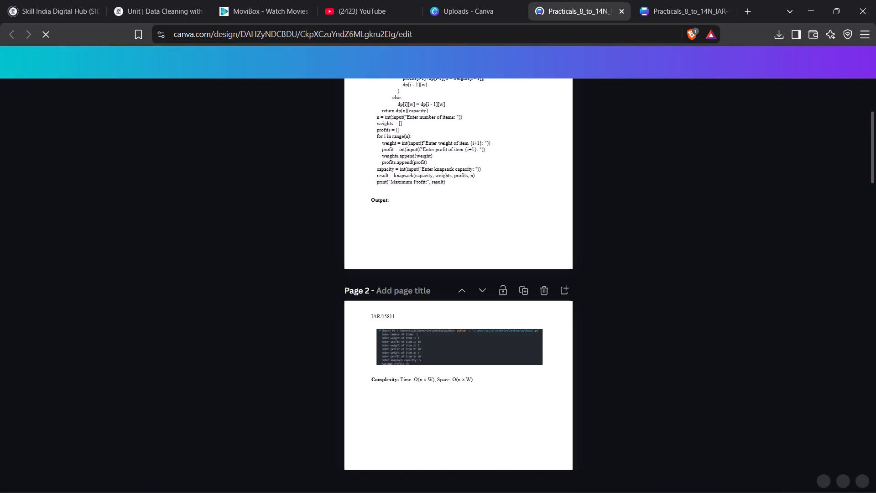
scroll(462, 322, "up", 2)
left_click(470, 157)
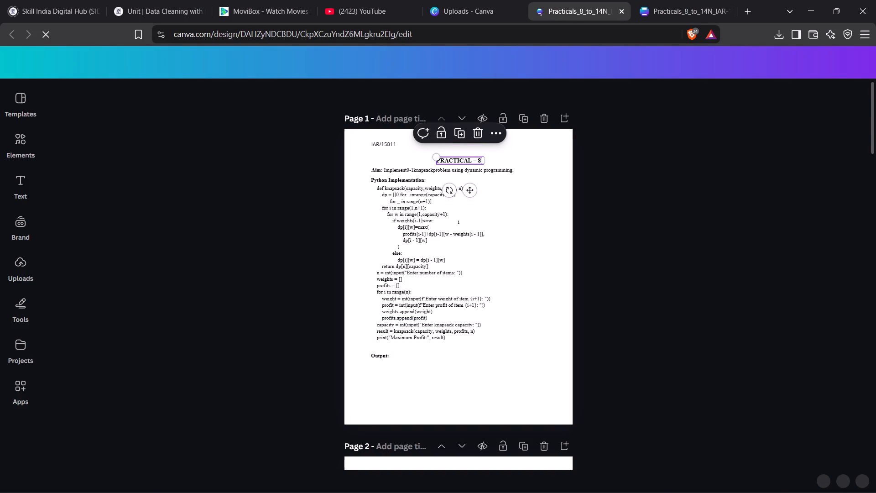
left_click(464, 162)
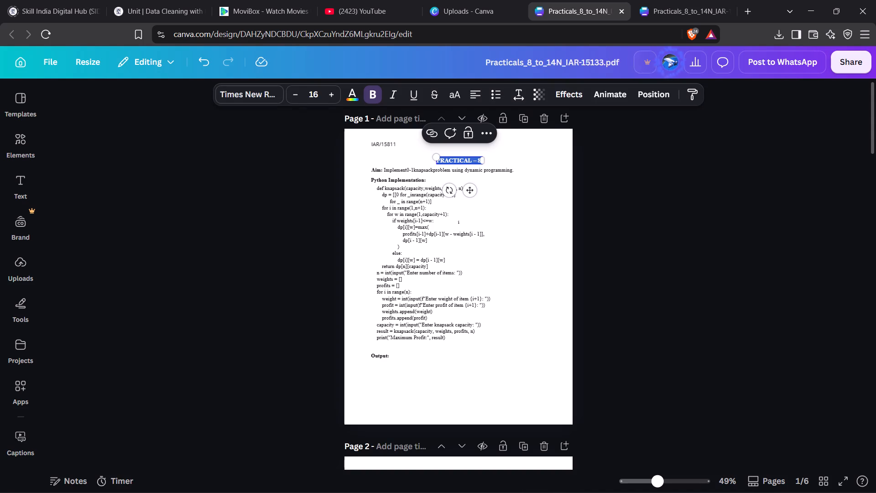
left_click(665, 0)
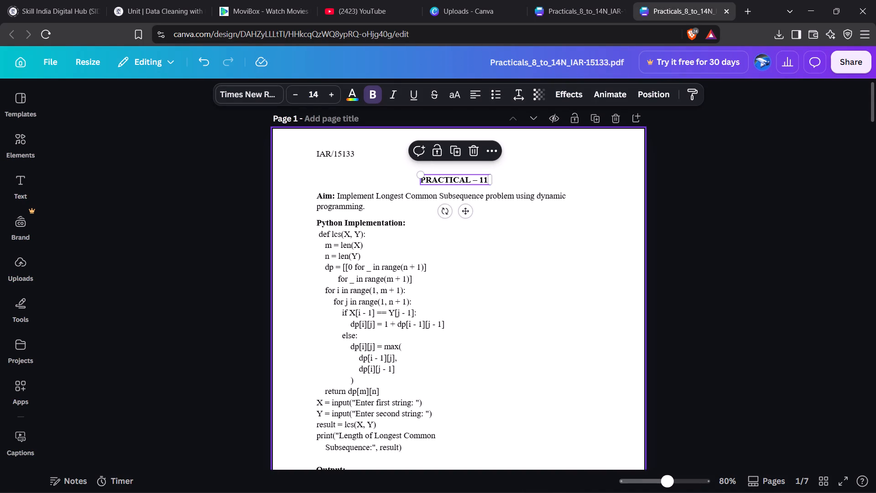
left_click(460, 187)
left_click(454, 179)
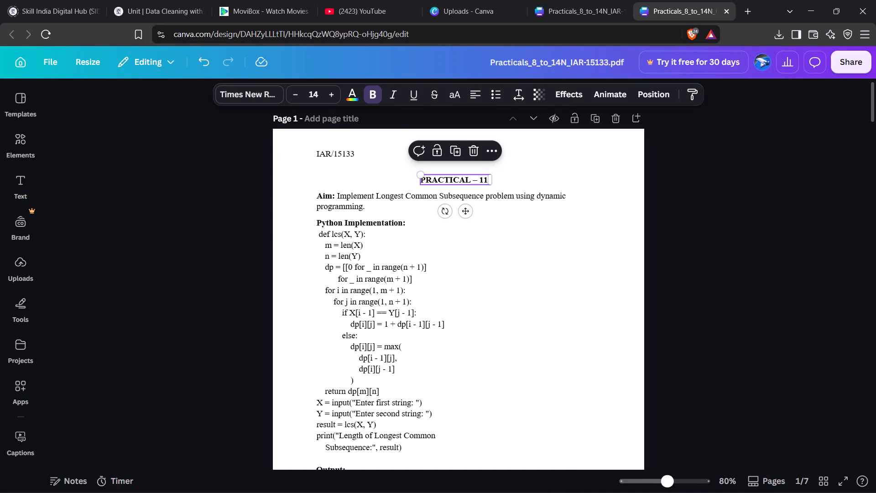
left_click(318, 91)
type("16")
key("Return")
left_click(618, 186)
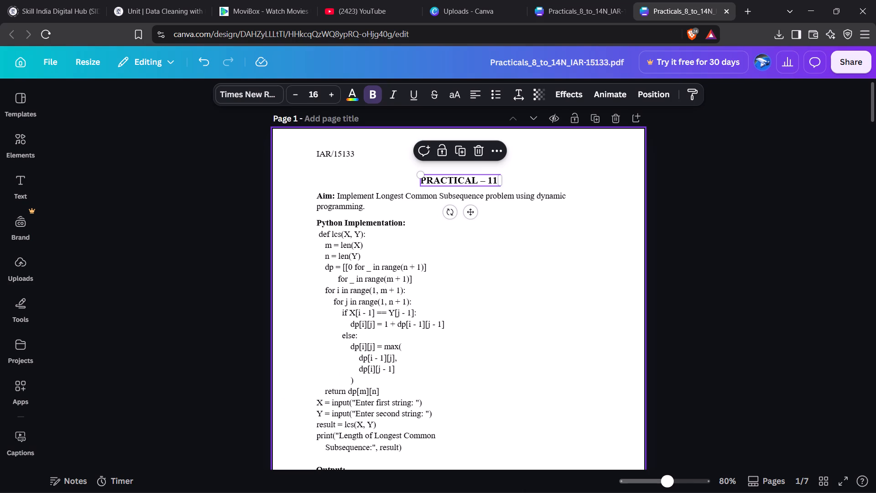
Replace the student ID at the top of the Practical 11 page with the copied new student ID.
left_click(342, 152)
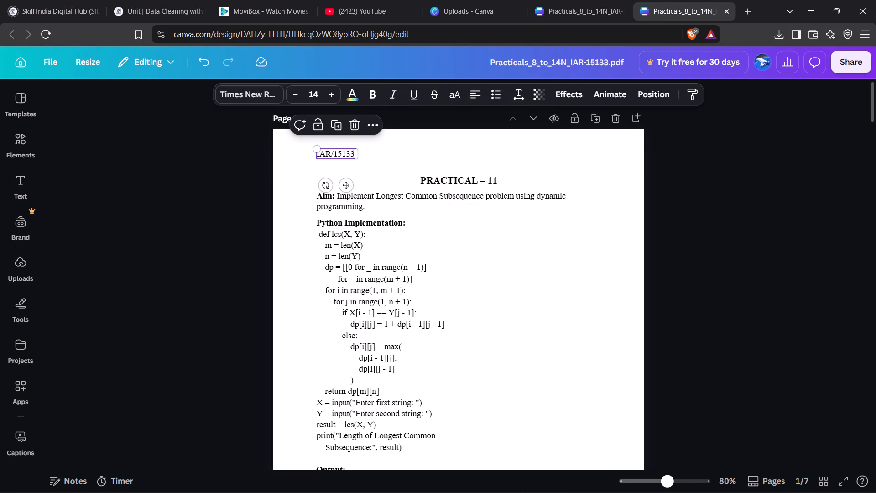
left_click(342, 152)
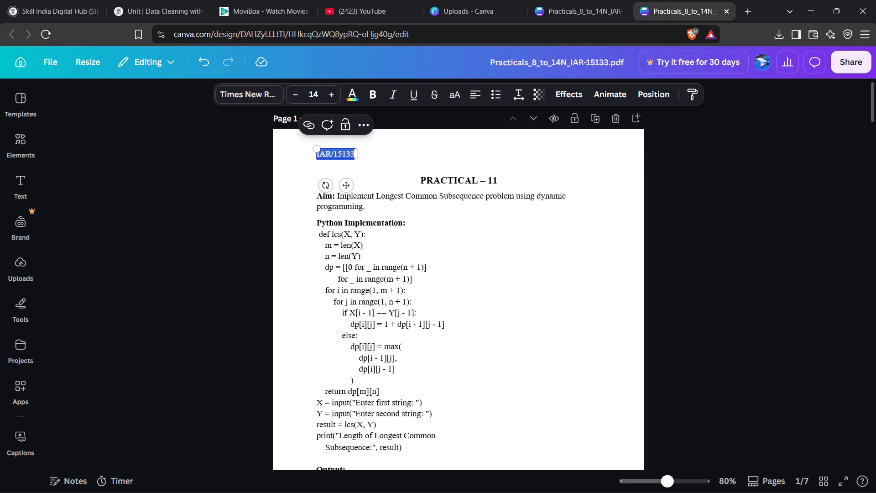
key("ctrl+v")
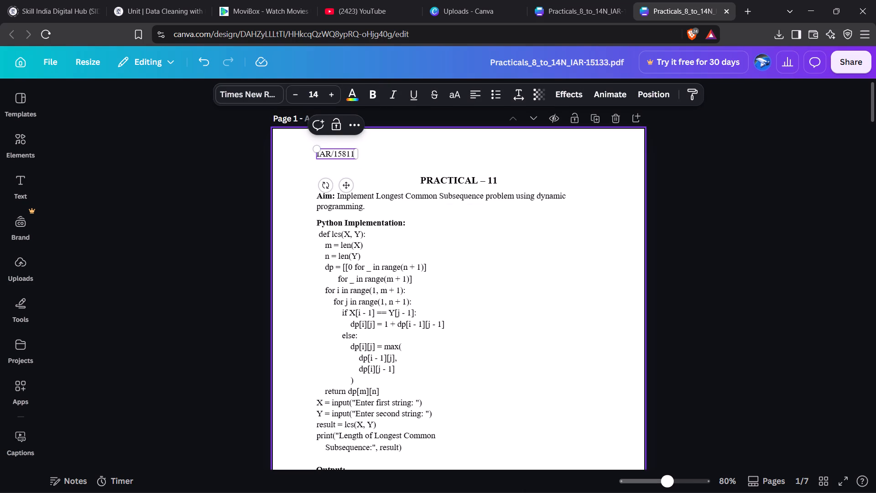
left_click(457, 255)
Replace the student ID on the Practical 12 page with the new one and widen its text box to fit one line.
scroll(457, 255, "down", 2)
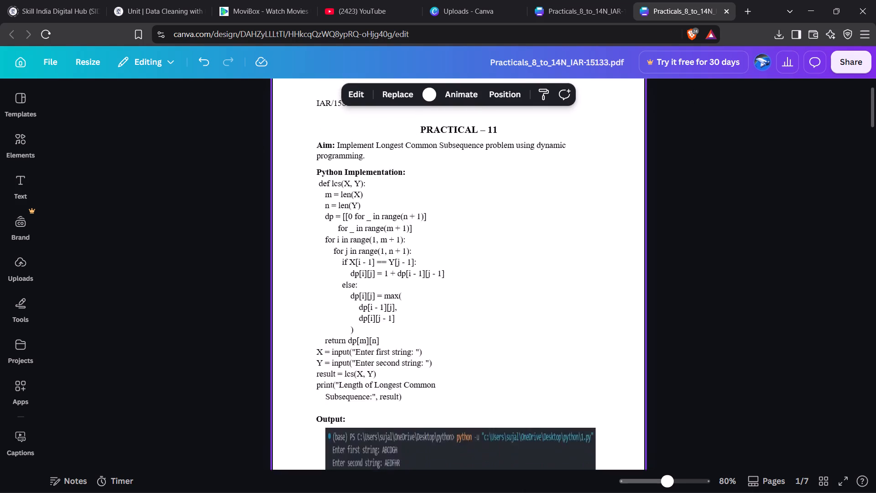
scroll(457, 255, "down", 4)
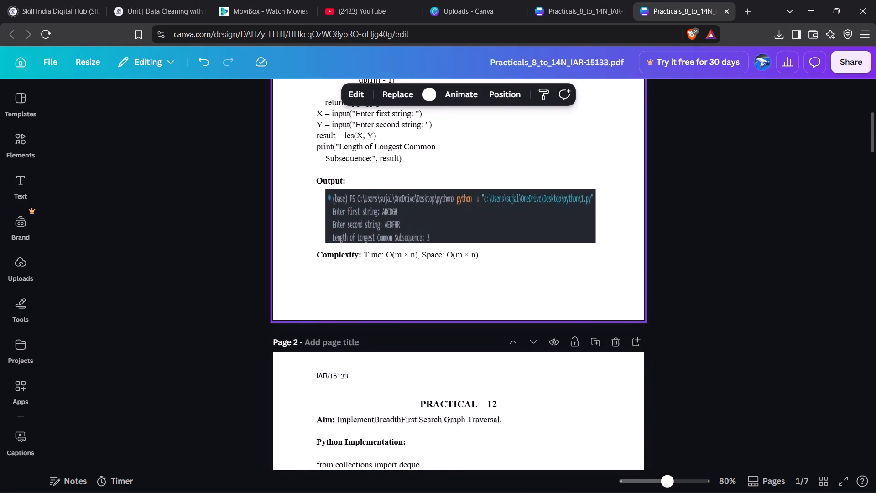
scroll(457, 255, "down", 2)
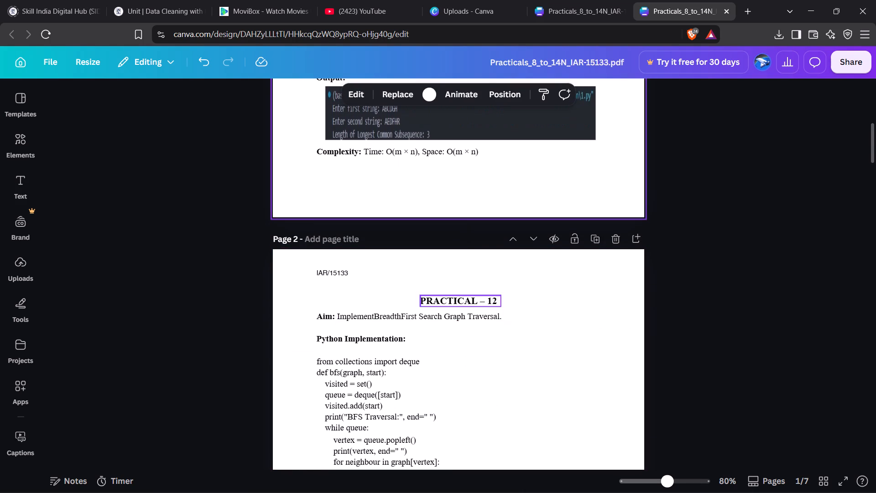
left_click(460, 294)
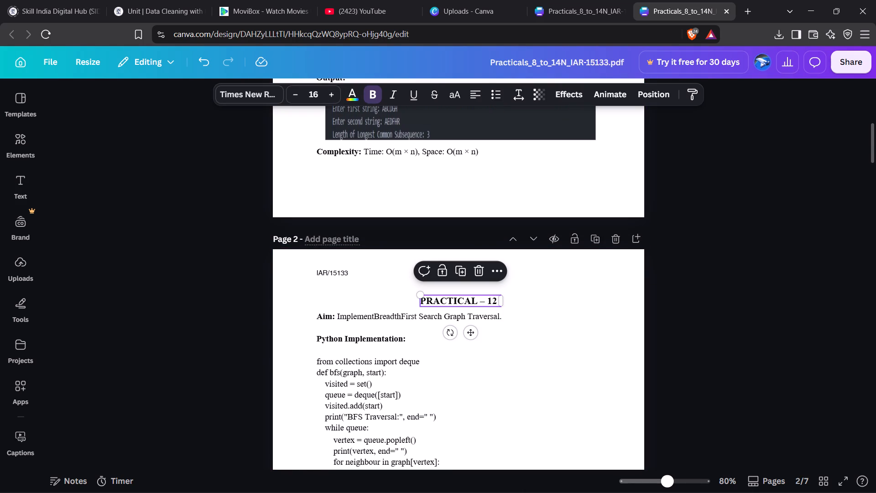
left_click(342, 280)
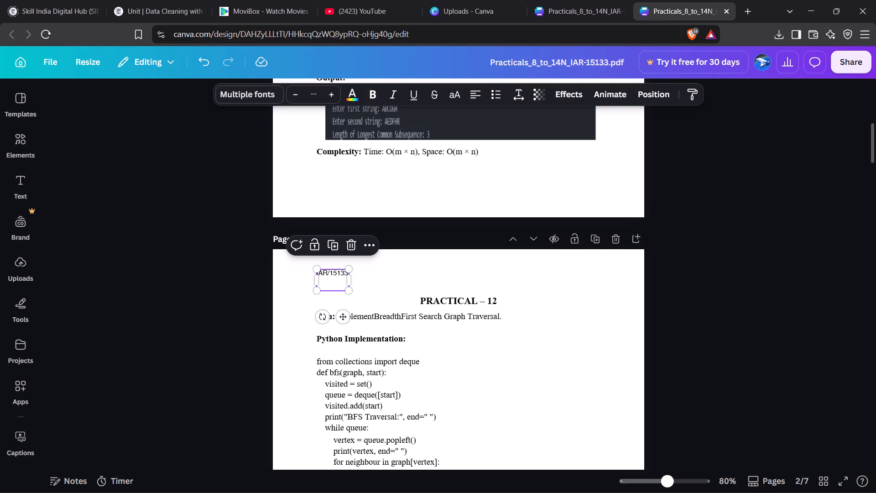
left_click(342, 280)
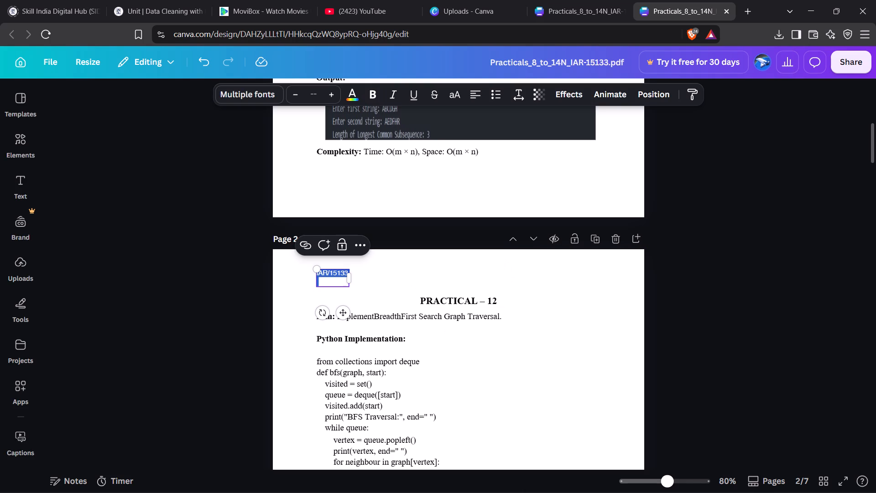
key("ctrl+v")
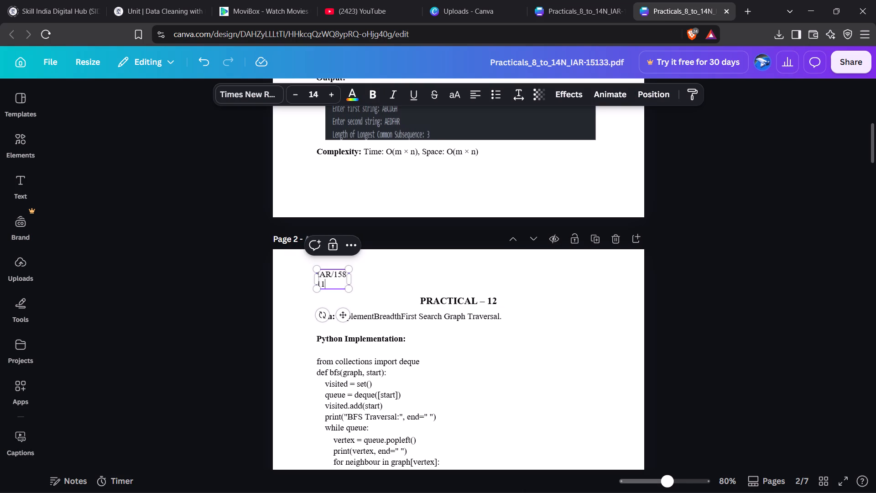
left_click_drag(350, 277, 362, 274)
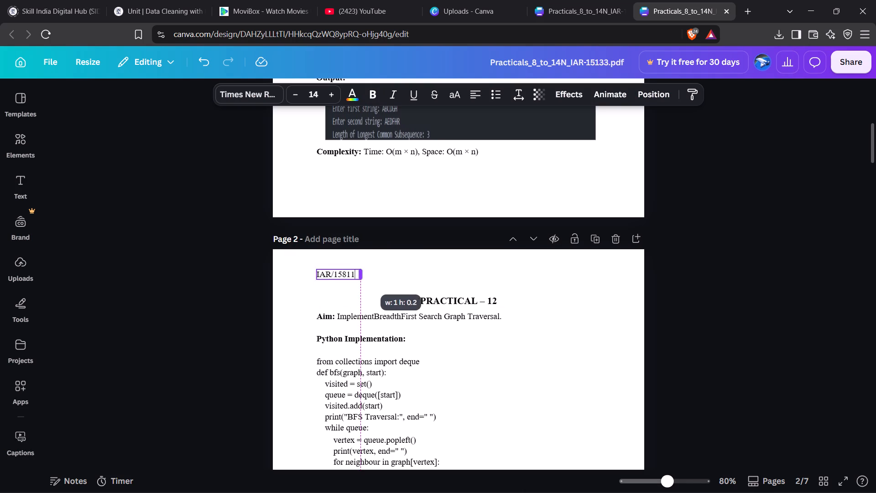
left_click_drag(362, 274, 362, 274)
left_click(498, 266)
Paste the new student ID over the old one on page 3 and widen its text box to fit one line.
scroll(498, 266, "down", 1)
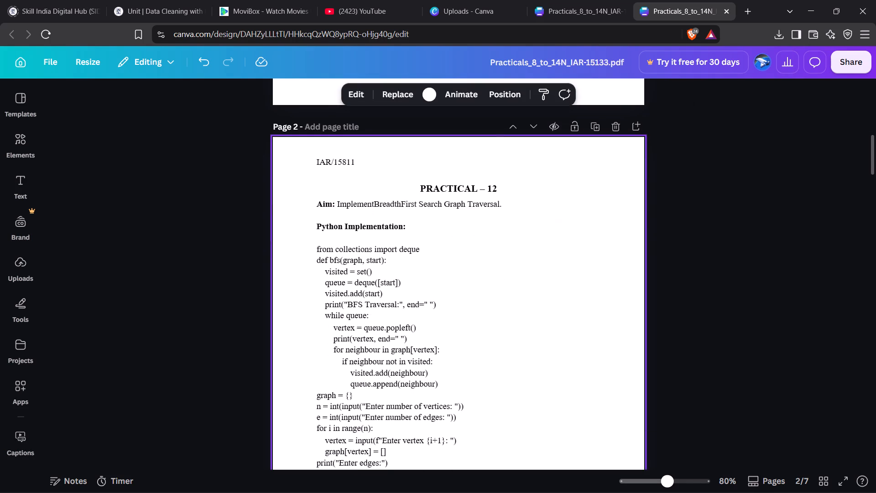
scroll(498, 266, "down", 1)
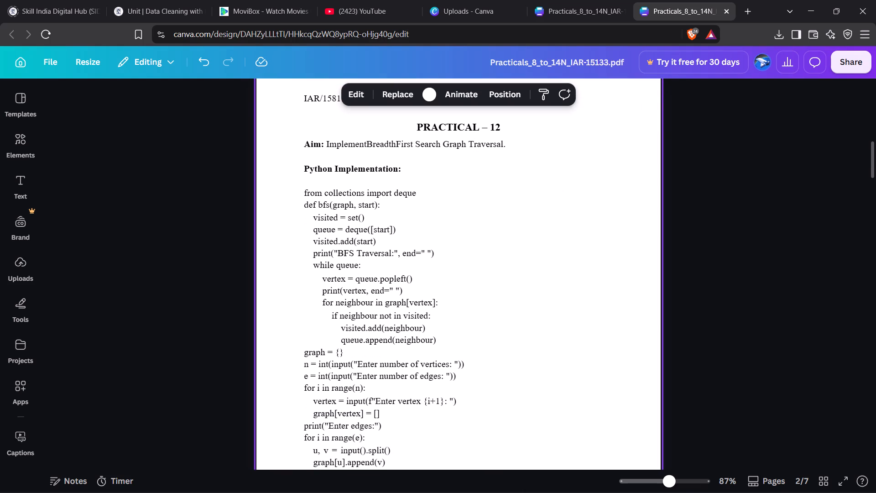
scroll(498, 266, "down", 2)
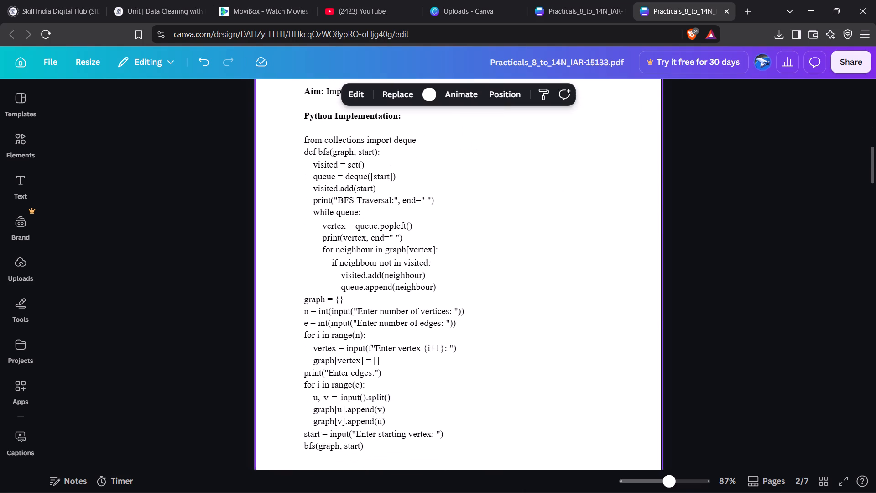
scroll(425, 306, "down", 2)
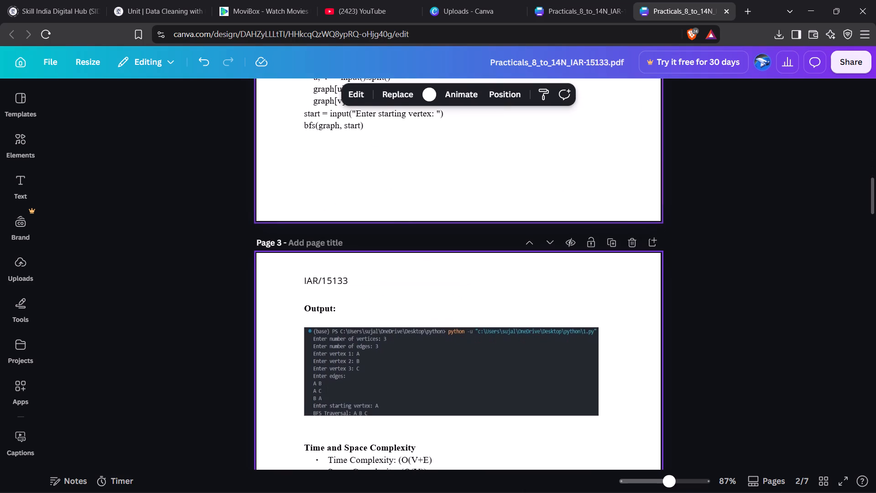
left_click(345, 287)
left_click(333, 285)
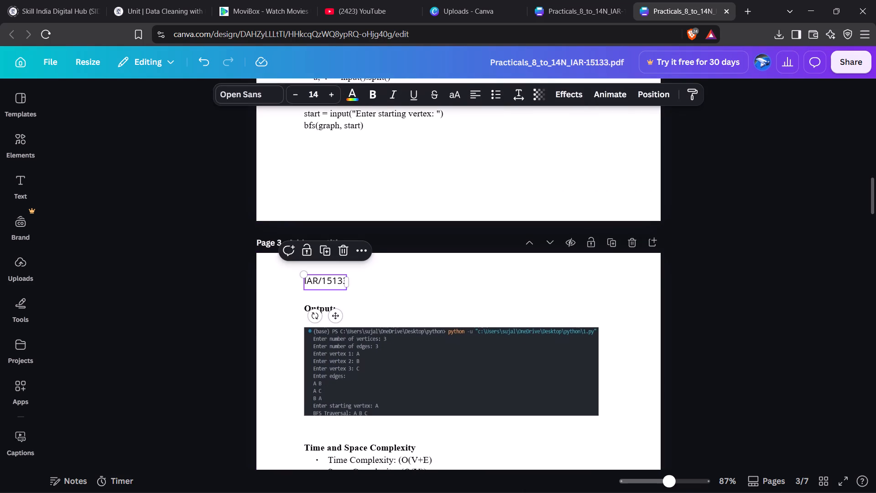
key("ctrl+v")
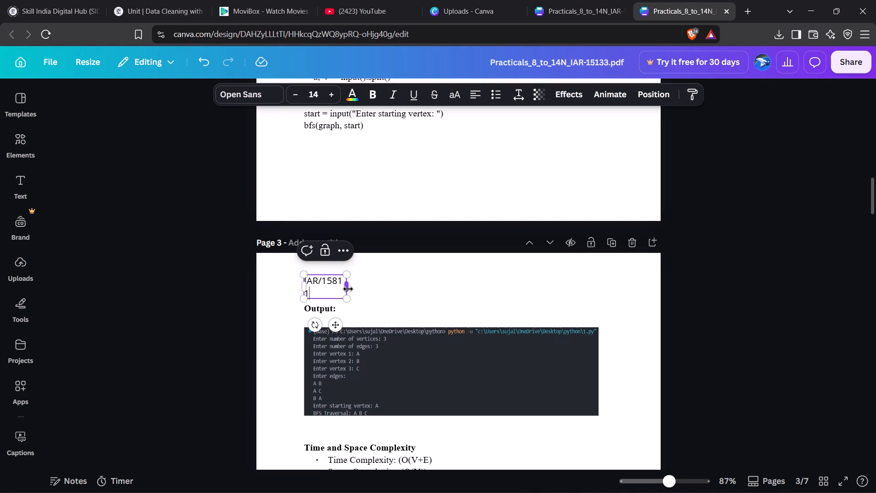
left_click_drag(347, 288, 354, 286)
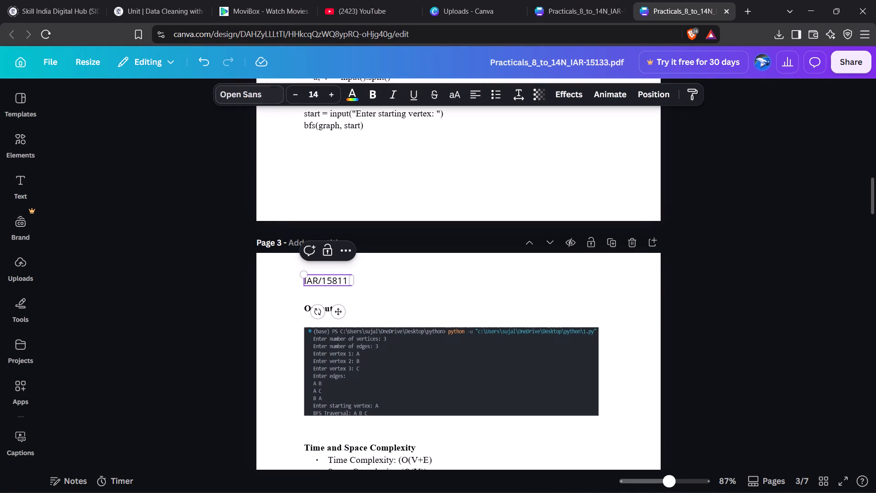
Change the page 3 student ID's font to Times New Roman and apply the replacement of Open Sans across the whole design.
left_click(263, 88)
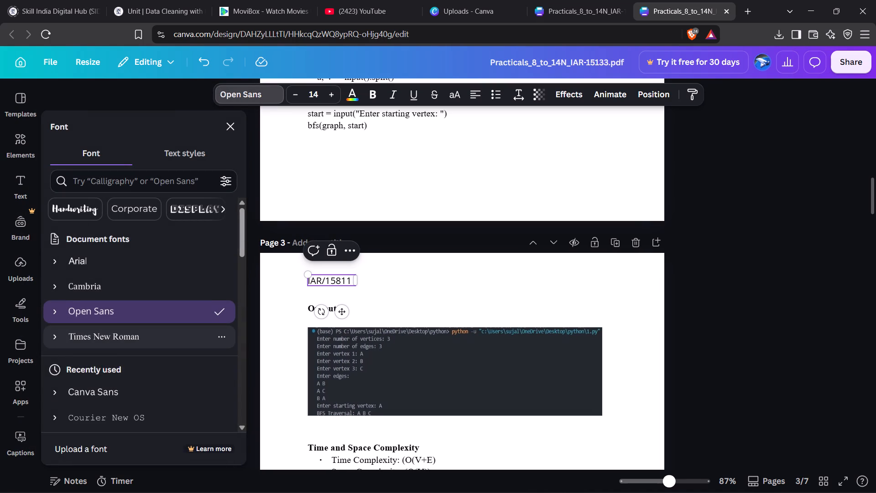
left_click(119, 346)
left_click(178, 437)
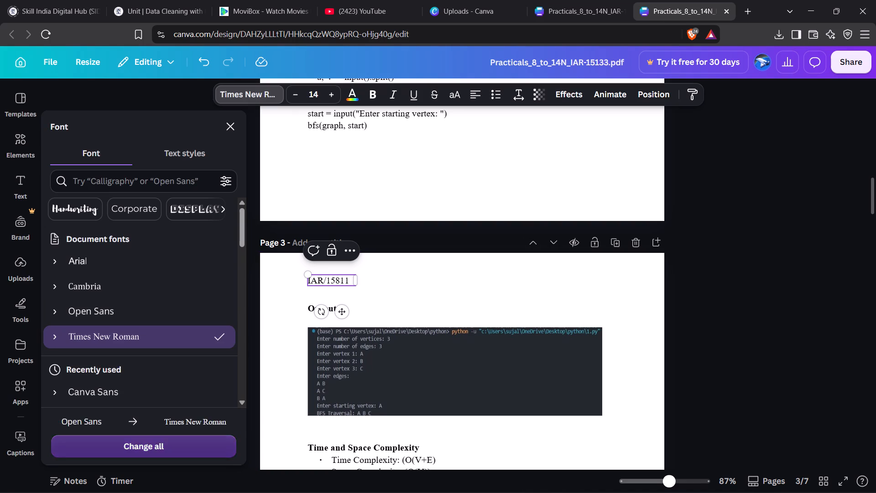
left_click(497, 253)
Replace the student ID at the top of the Practical 13 page with the new student ID.
scroll(497, 253, "down", 1)
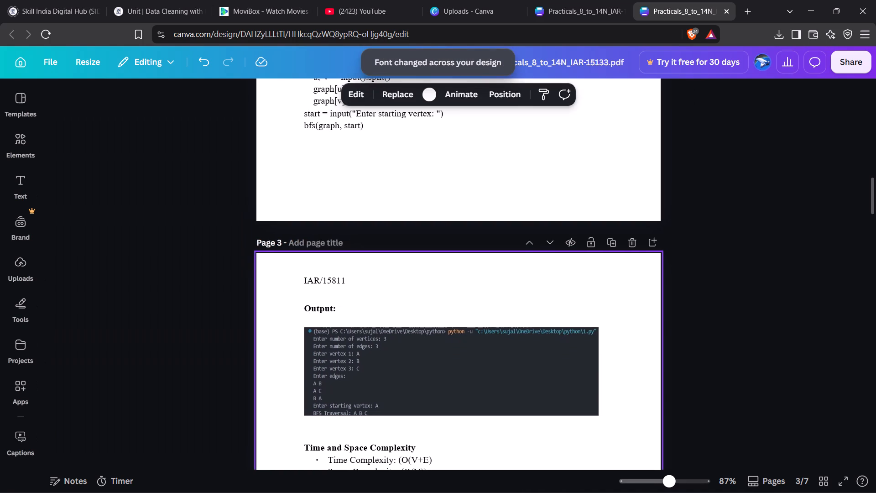
scroll(497, 253, "down", 7)
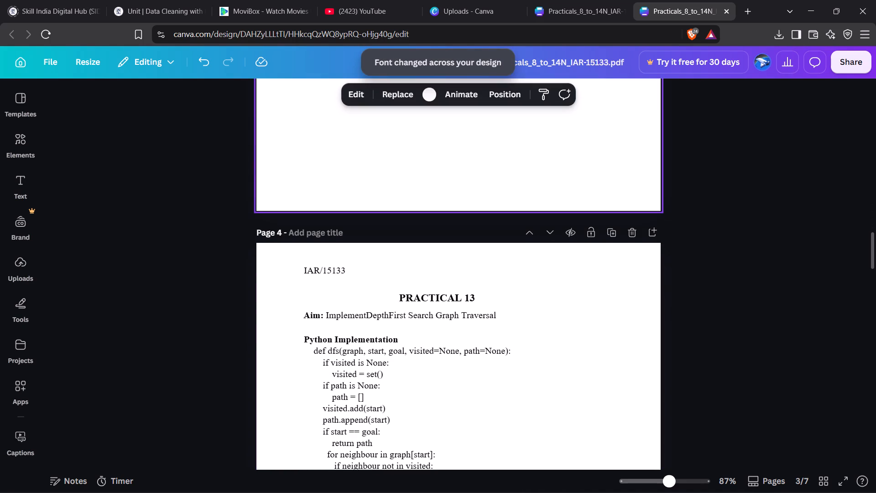
left_click(329, 269)
left_click(329, 269)
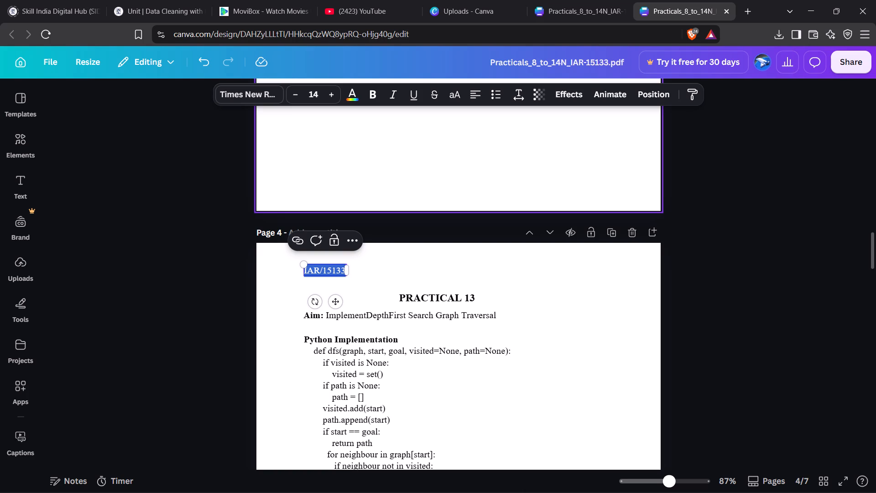
key("ctrl+v")
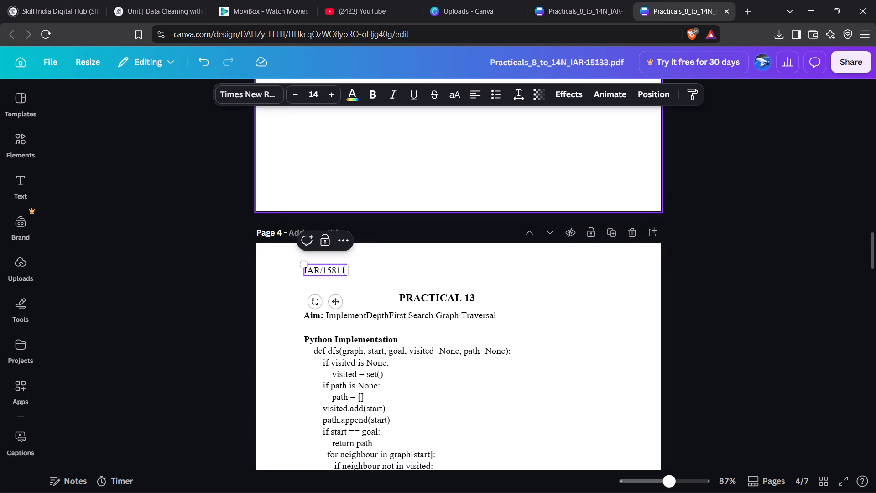
left_click(443, 279)
Replace the student ID on page 5, above the Practical 13 output, with the new student ID.
scroll(443, 279, "down", 1)
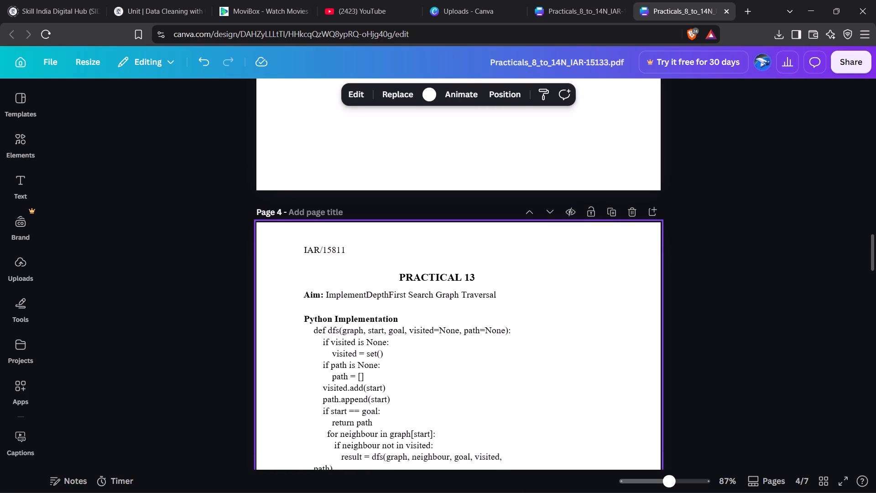
left_click(309, 252)
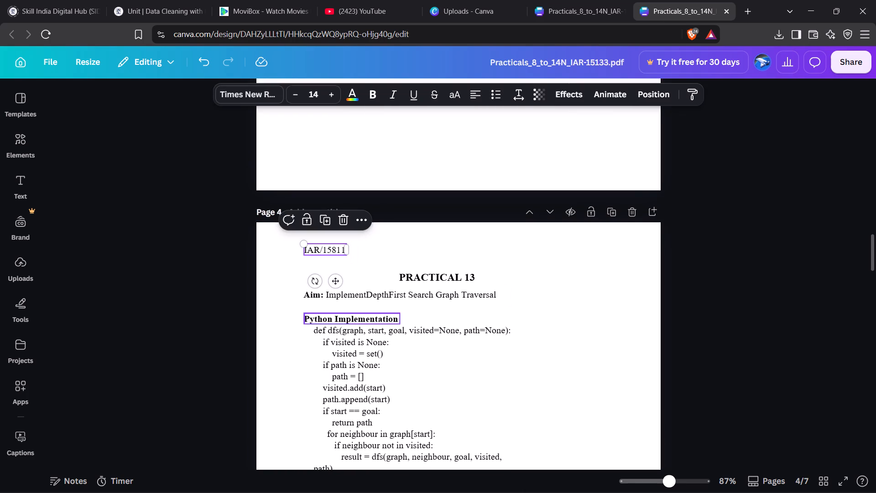
scroll(376, 329, "down", 7)
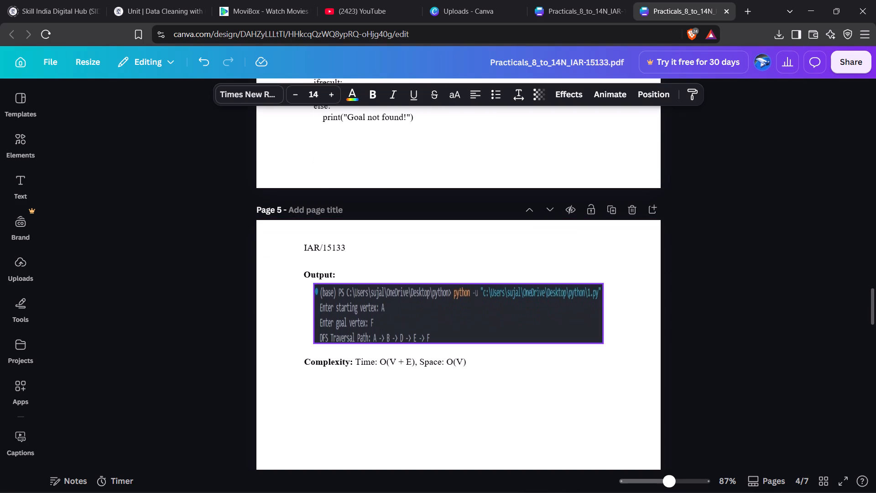
left_click(336, 245)
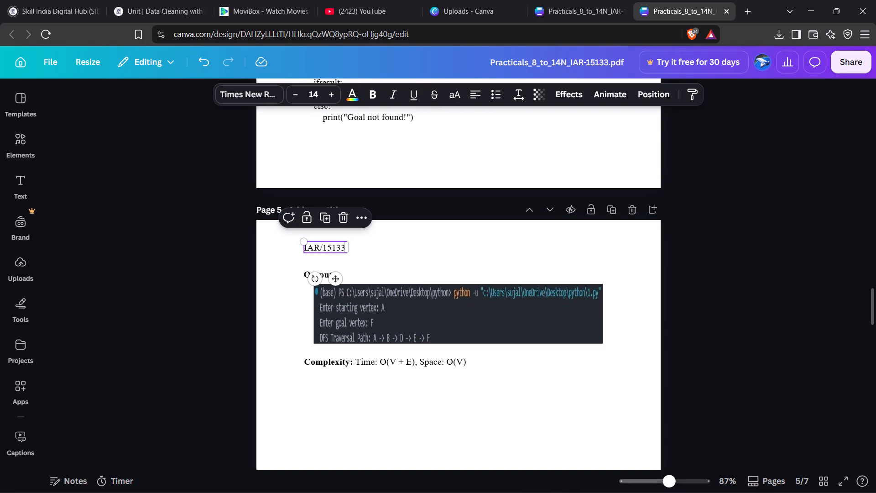
left_click(336, 245)
key("ctrl+v")
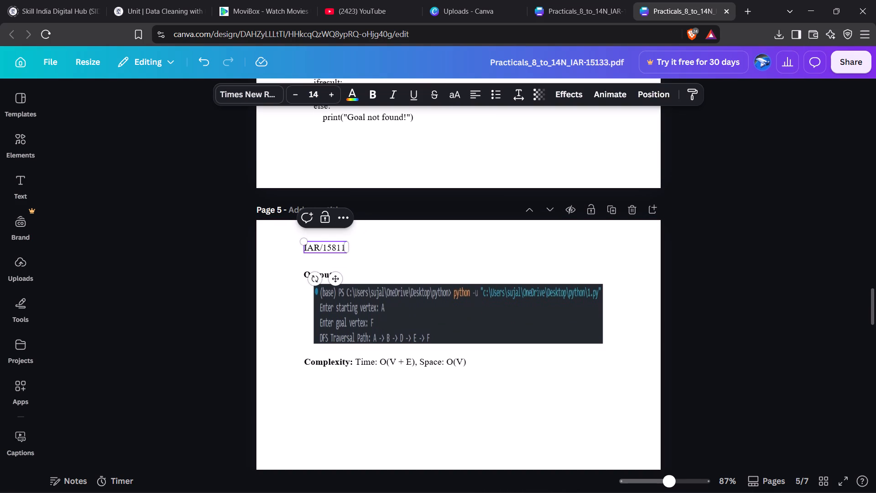
Replace the student ID at the top of page 6, above the Practical 14 heading, with the new student ID.
left_click(443, 274)
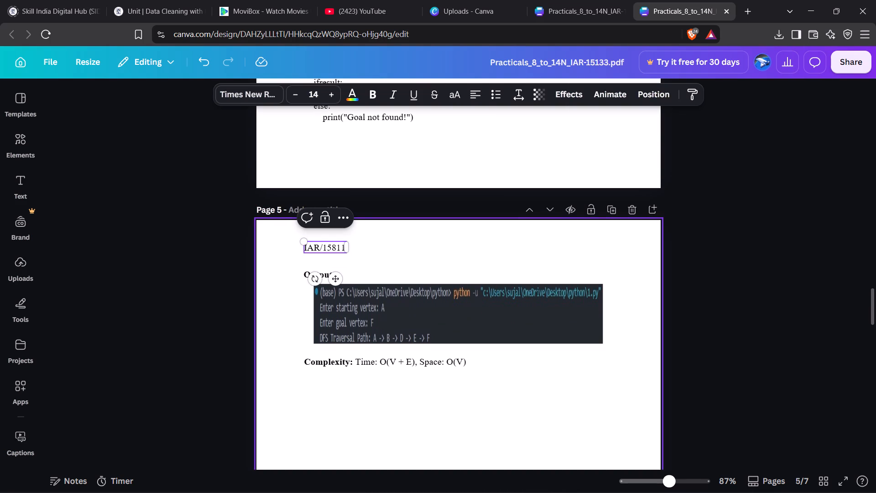
scroll(443, 274, "down", 5)
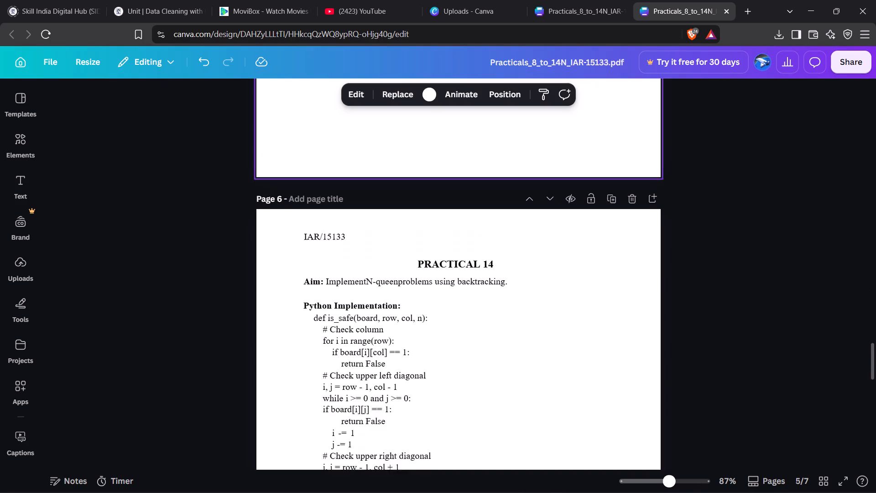
scroll(443, 274, "down", 1)
left_click(333, 203)
left_click(333, 203)
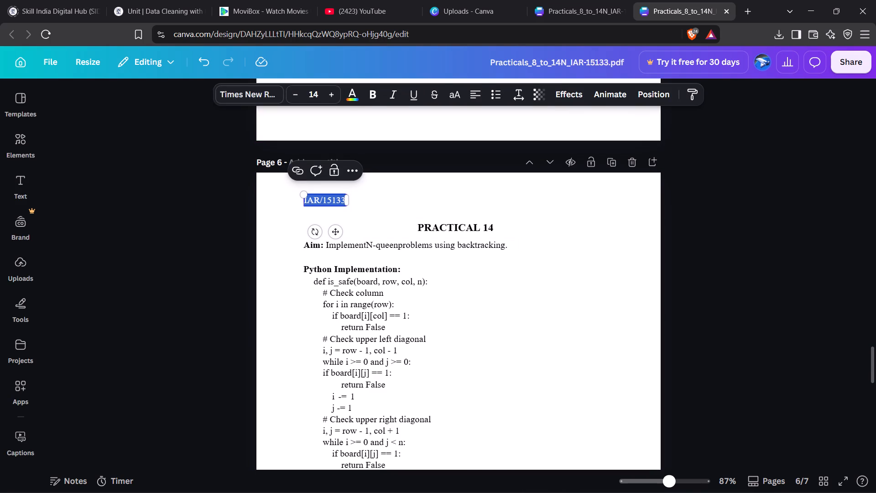
key("ctrl+v")
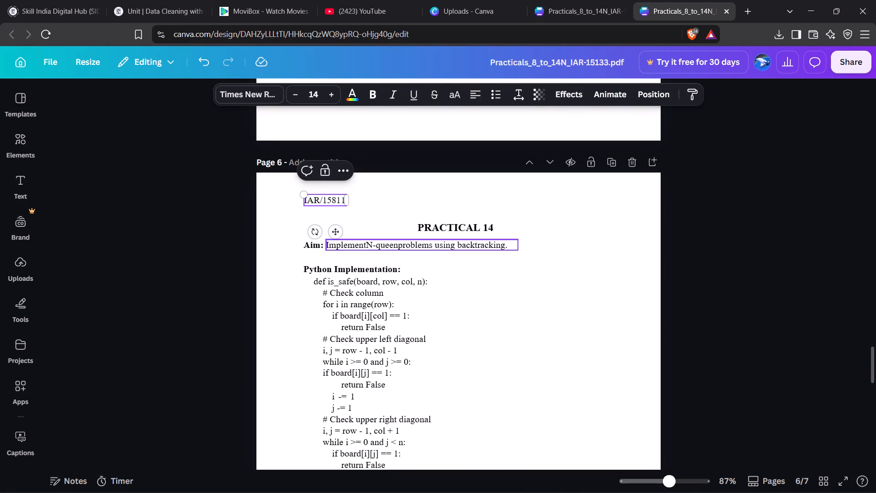
left_click(429, 290)
Look over the Practical 14 code on page 6 and page 7 after it, checking the student ID and content.
scroll(429, 290, "down", 2)
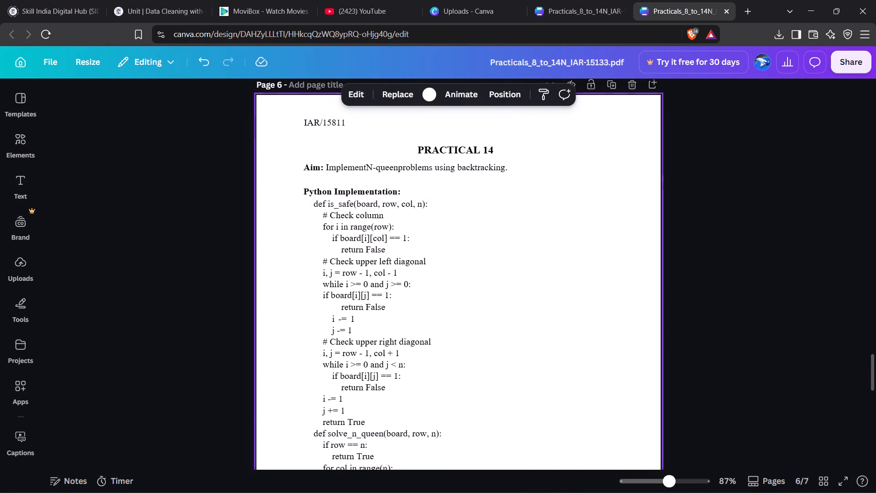
left_click(459, 145)
left_click(386, 304)
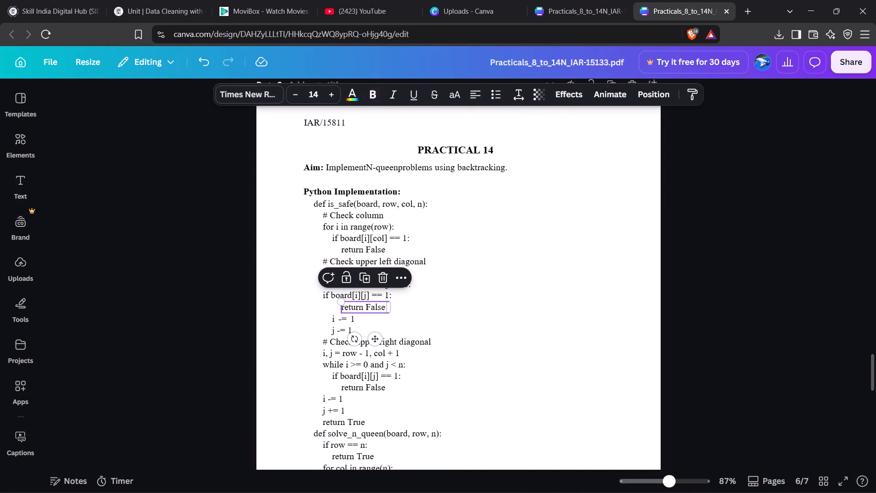
left_click(485, 302)
scroll(485, 302, "down", 10)
scroll(485, 302, "up", 3)
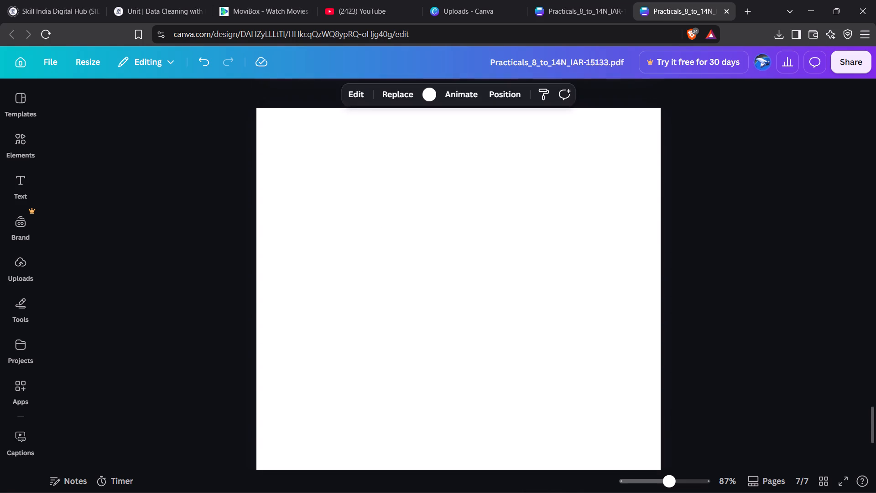
scroll(485, 302, "up", 10)
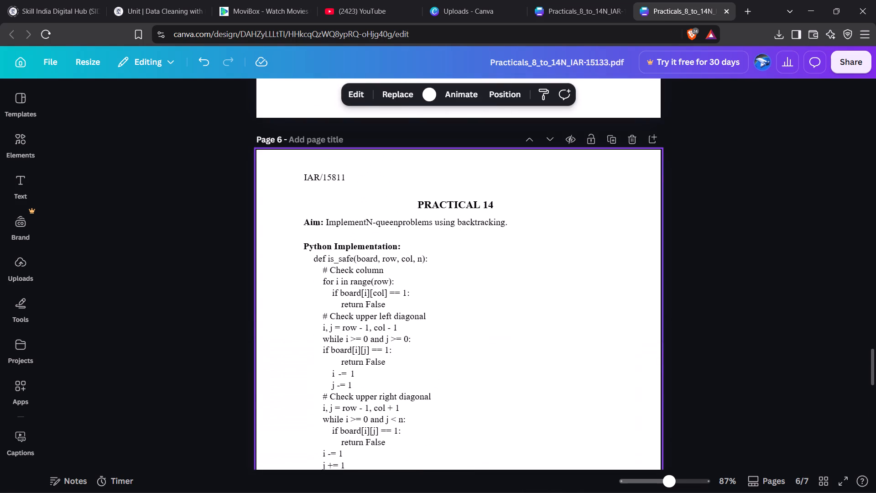
scroll(485, 302, "up", 3)
scroll(485, 302, "down", 4)
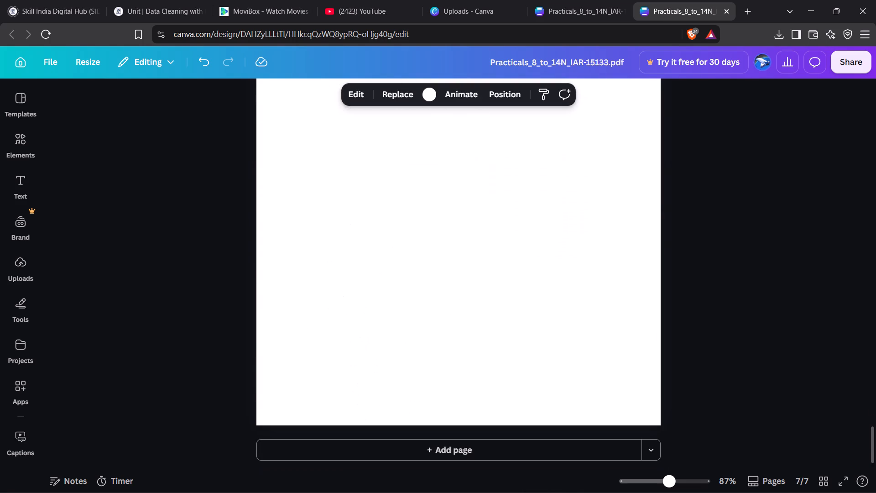
scroll(485, 302, "down", 3)
scroll(485, 302, "up", 9)
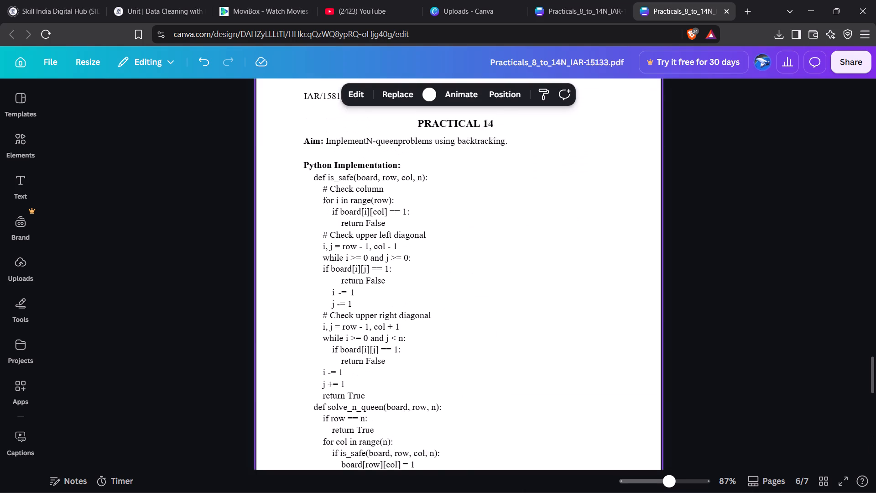
scroll(485, 302, "up", 2)
scroll(485, 302, "down", 5)
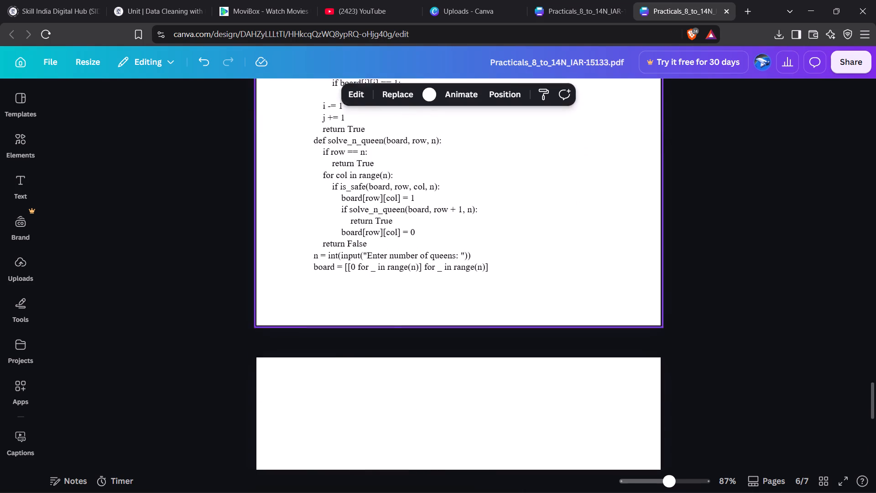
scroll(485, 302, "down", 1)
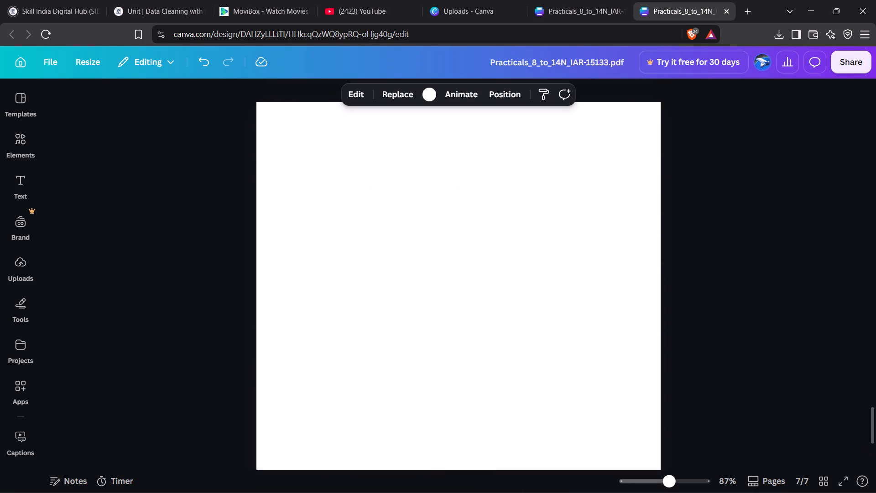
scroll(485, 302, "down", 2)
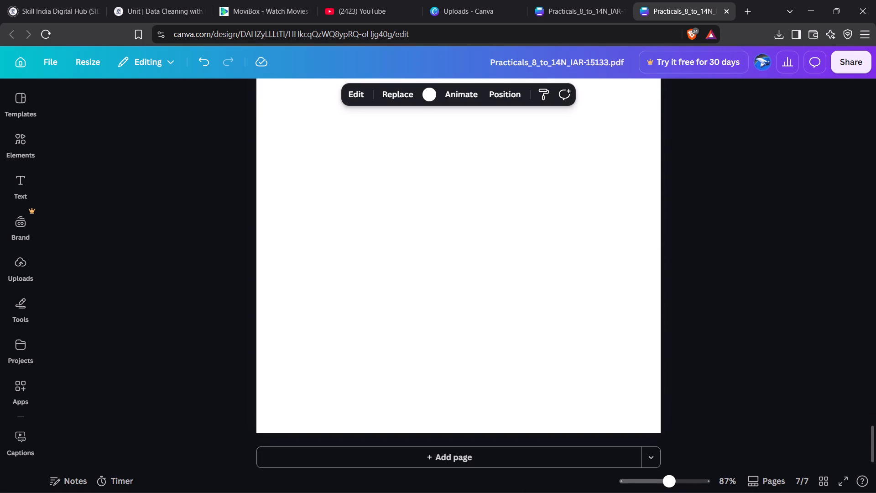
scroll(485, 302, "up", 6)
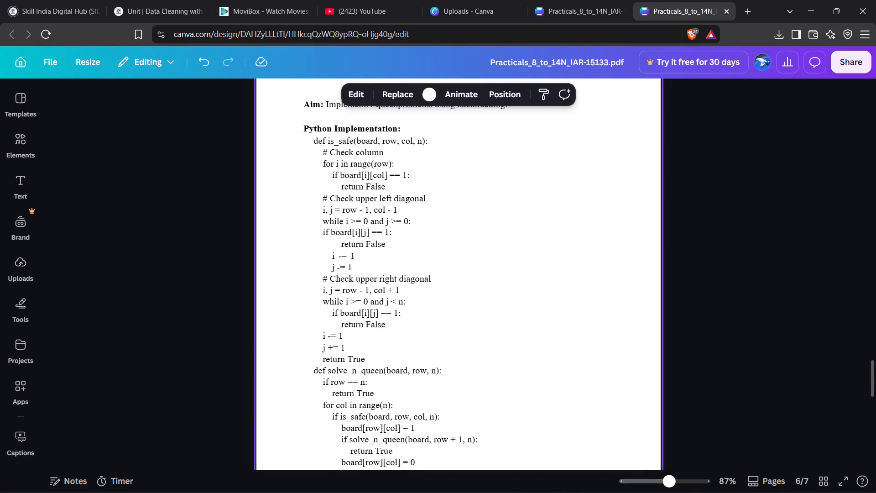
scroll(485, 302, "up", 2)
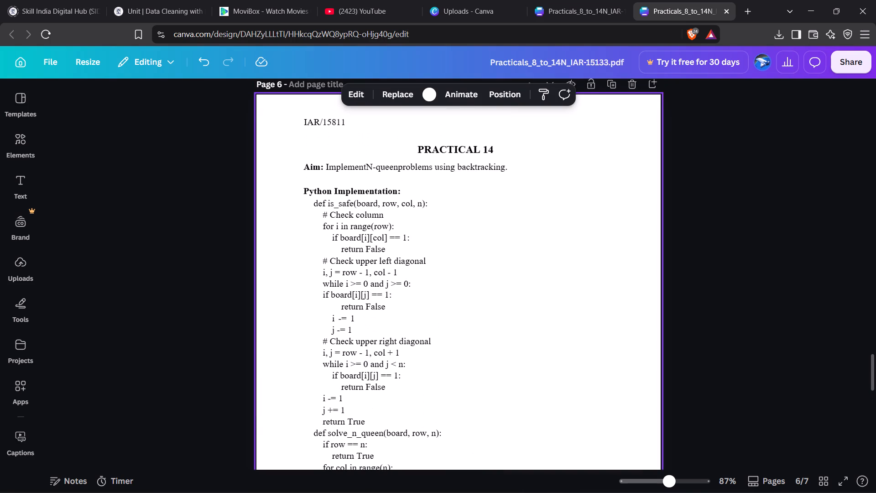
scroll(485, 302, "up", 3)
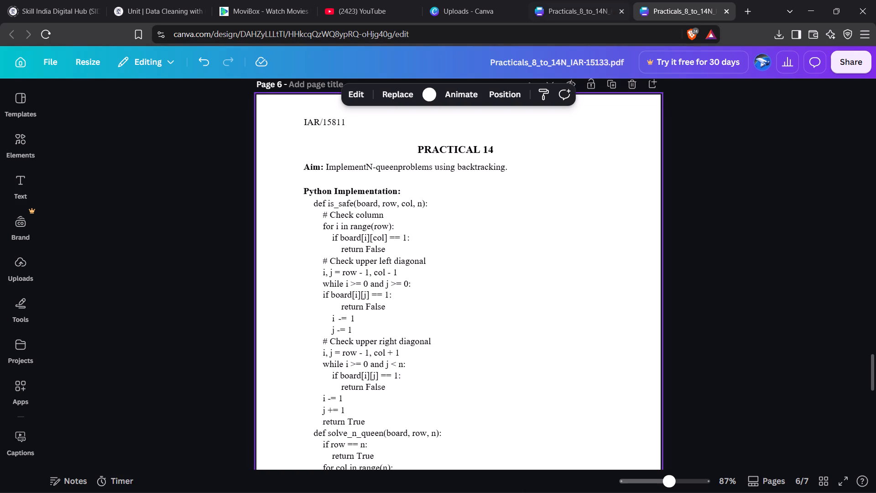
Close the browser tab of the other Practicals_8_to_14N design and return to the copy being edited.
left_click(620, 12)
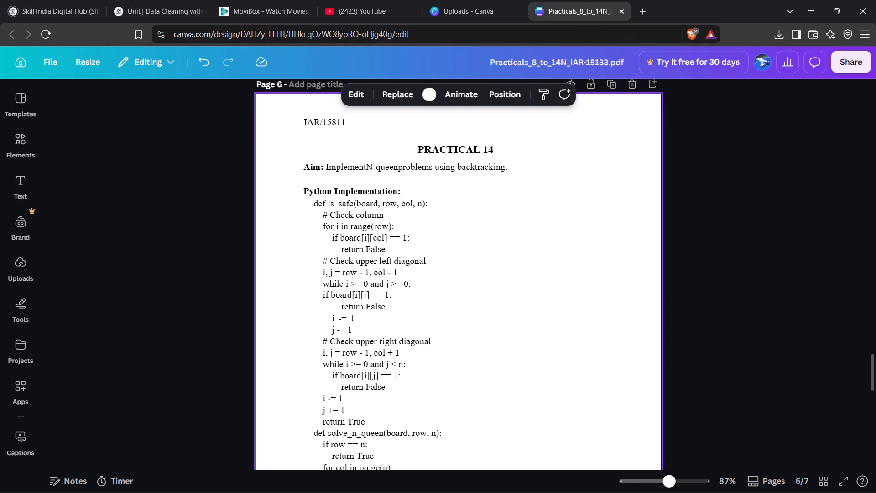
left_click(565, 236)
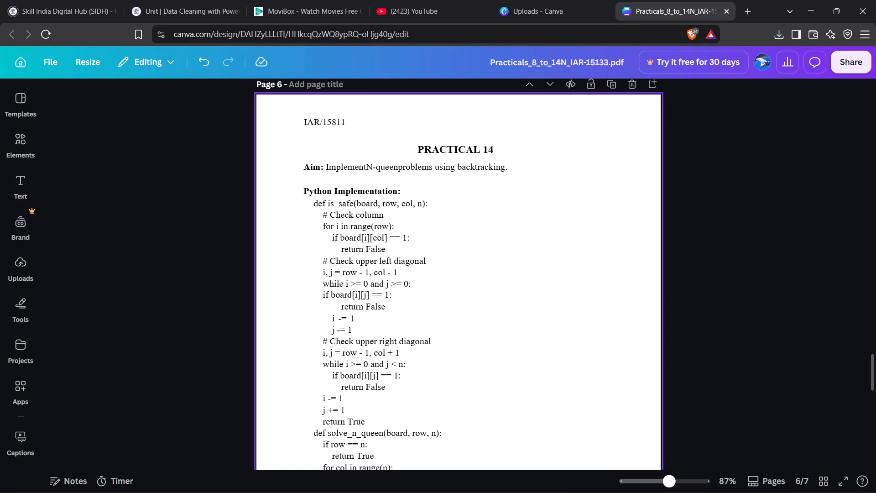
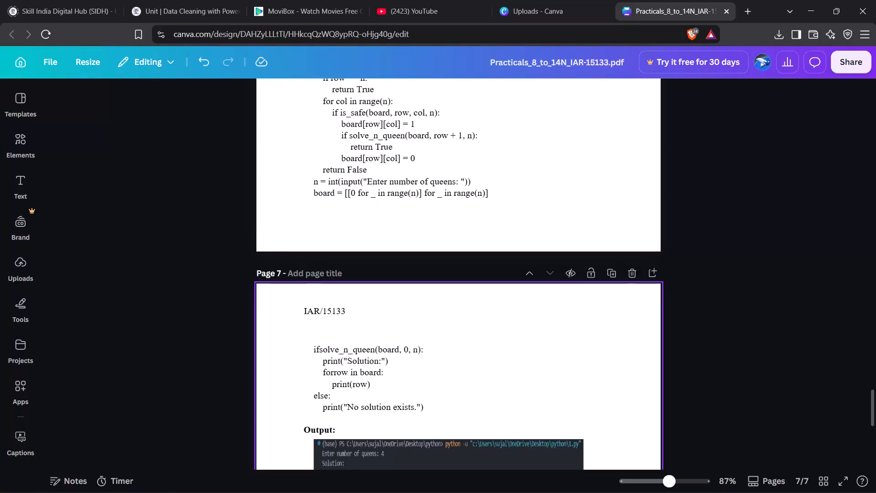
Paste the copied N-Queens closing code as text onto page 7, over the existing output section.
left_click(372, 355)
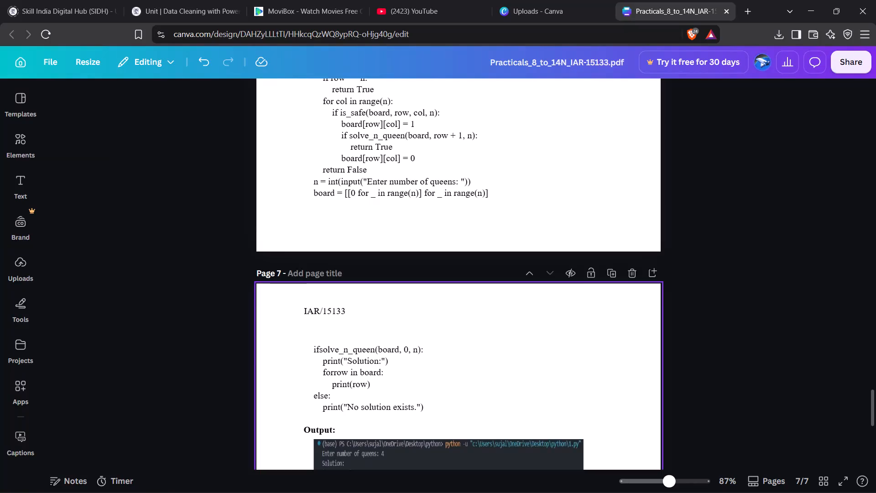
left_click(372, 355)
left_click(372, 355)
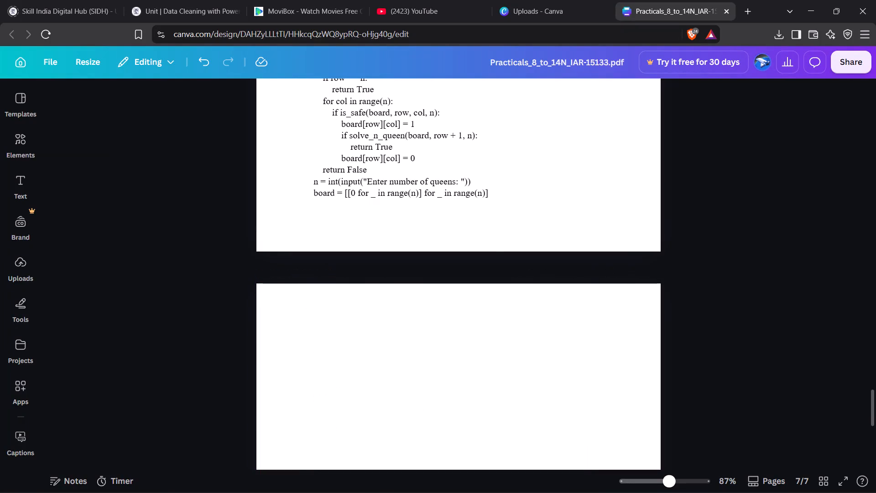
left_click(372, 355)
scroll(372, 355, "down", 1)
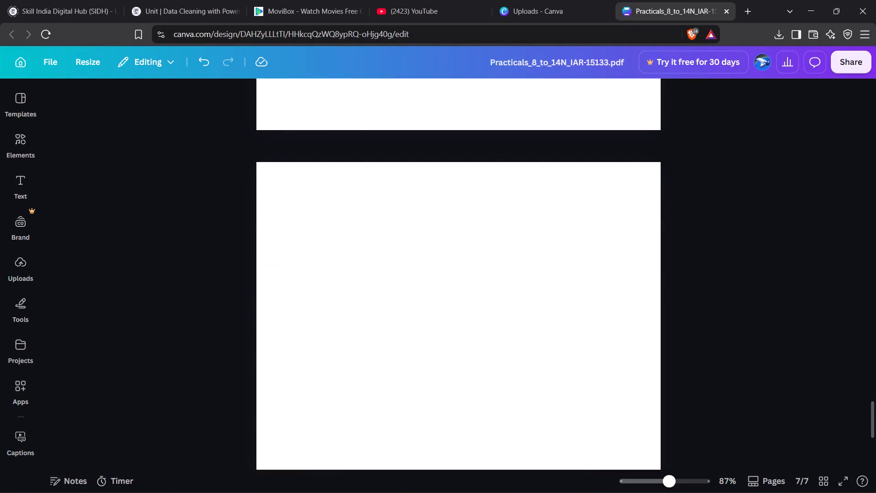
left_click(377, 273)
left_click(377, 273)
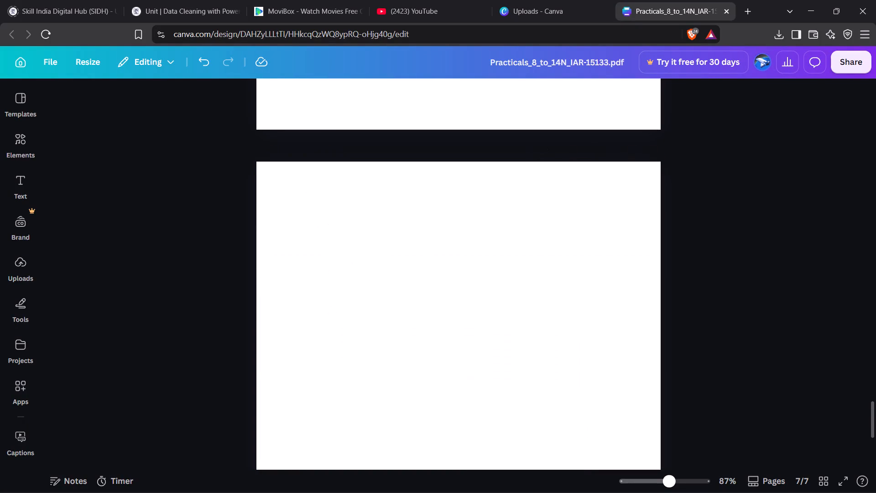
left_click(377, 273)
left_click(377, 273)
left_click(377, 273)
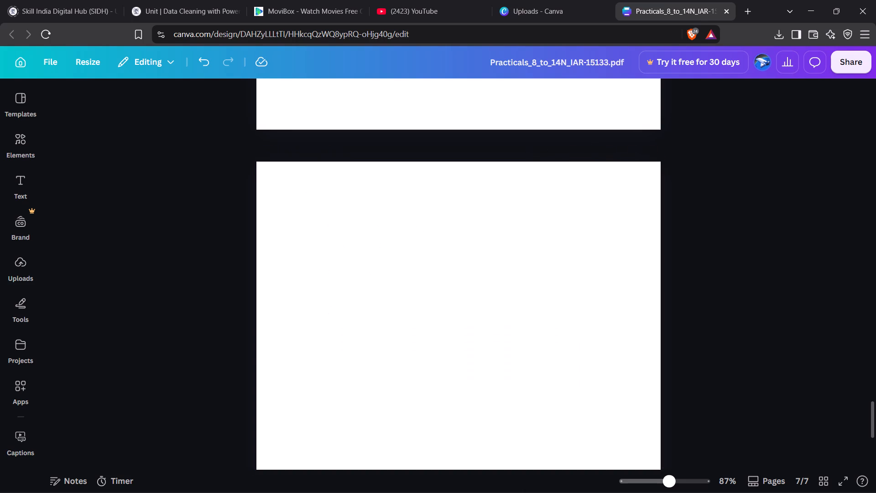
left_click(377, 273)
left_click(377, 273)
key("ctrl+v")
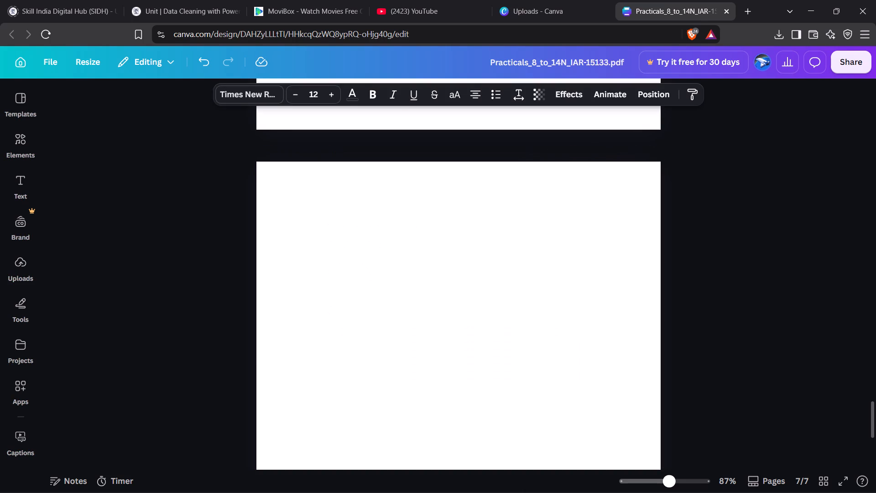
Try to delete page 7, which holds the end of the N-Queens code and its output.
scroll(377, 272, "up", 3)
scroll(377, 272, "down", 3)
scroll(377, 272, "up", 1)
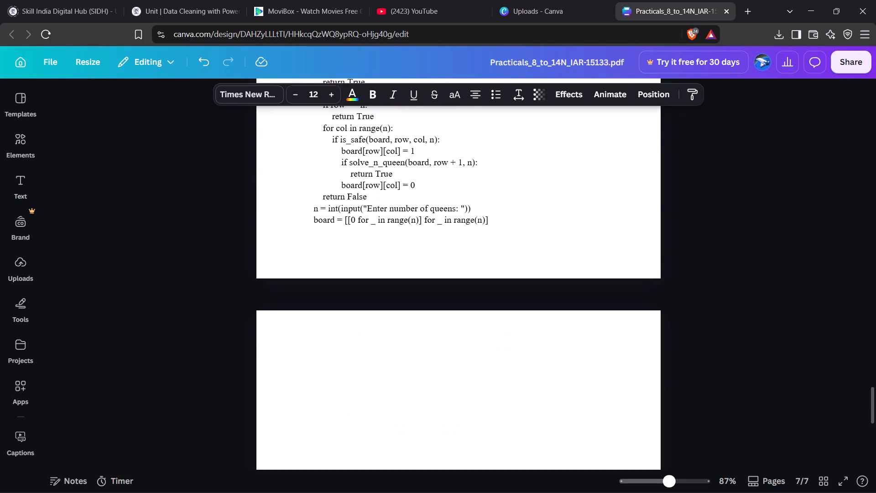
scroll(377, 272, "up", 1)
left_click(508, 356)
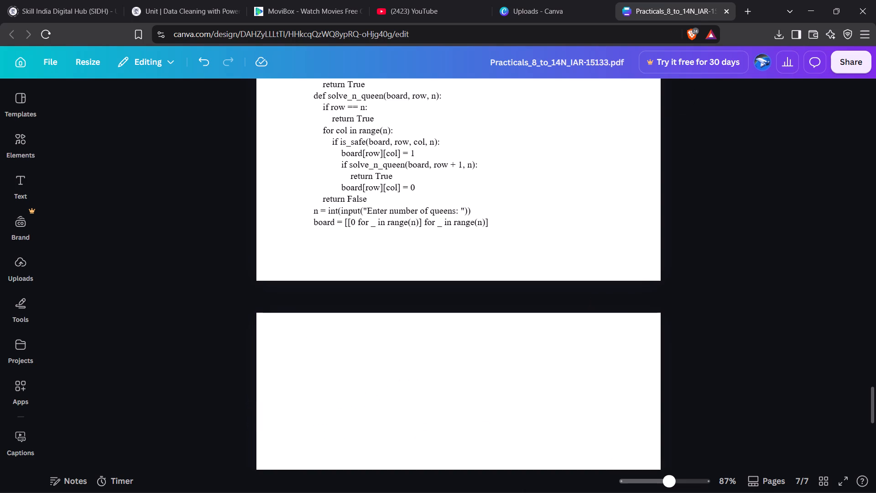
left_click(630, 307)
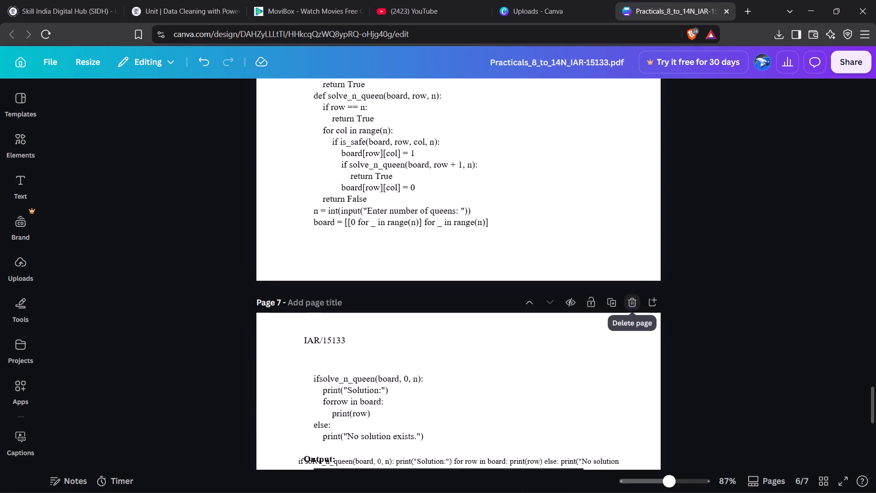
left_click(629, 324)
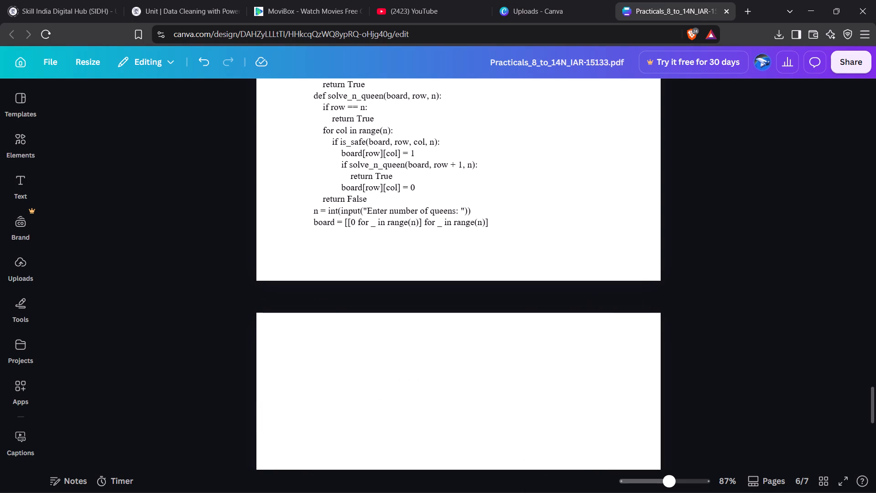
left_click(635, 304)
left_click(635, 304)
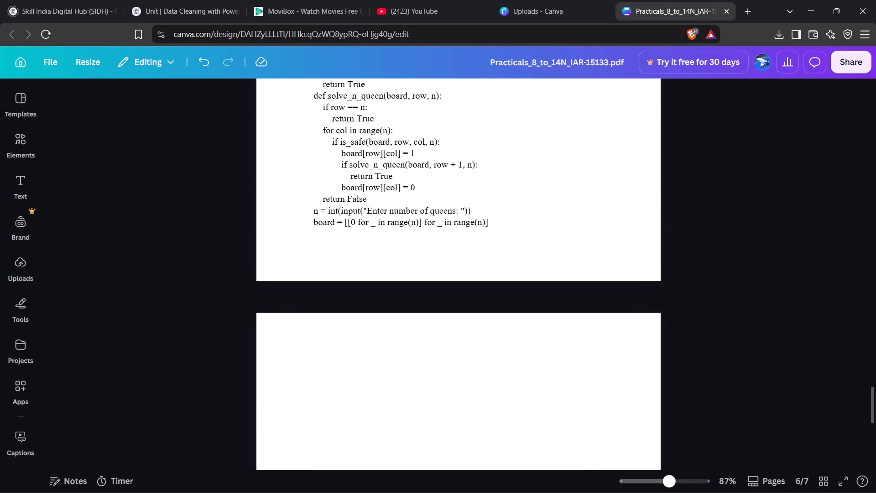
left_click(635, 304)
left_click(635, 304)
Return to page 1 and save the design.
scroll(629, 304, "up", 15)
scroll(629, 304, "up", 13)
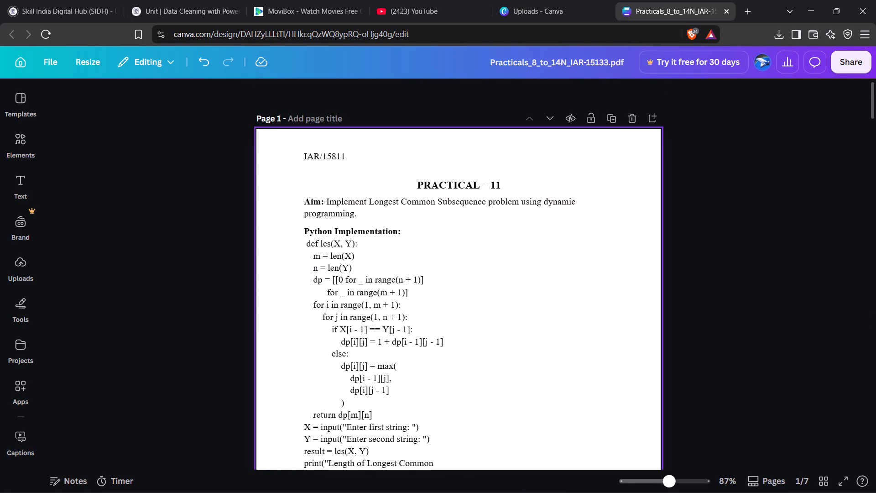
key("ctrl+s")
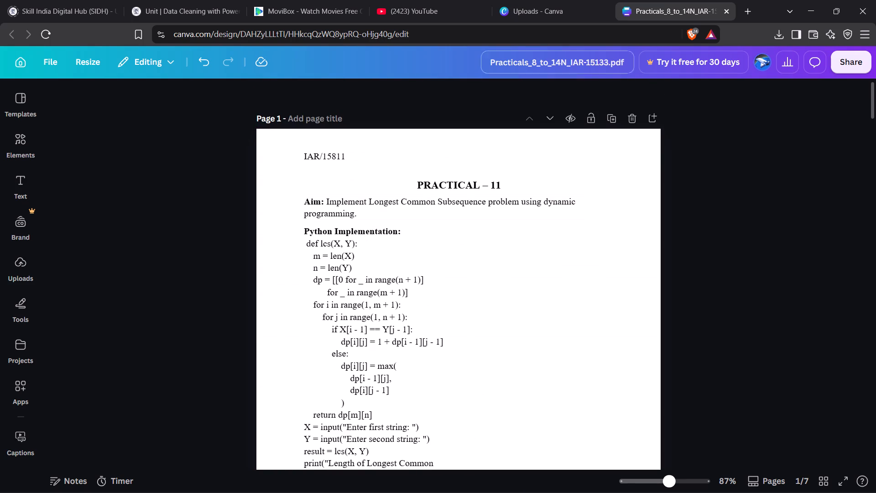
Reopen the most recently edited Practicals_8_to_14N design from the Uploads folder.
left_click(558, 9)
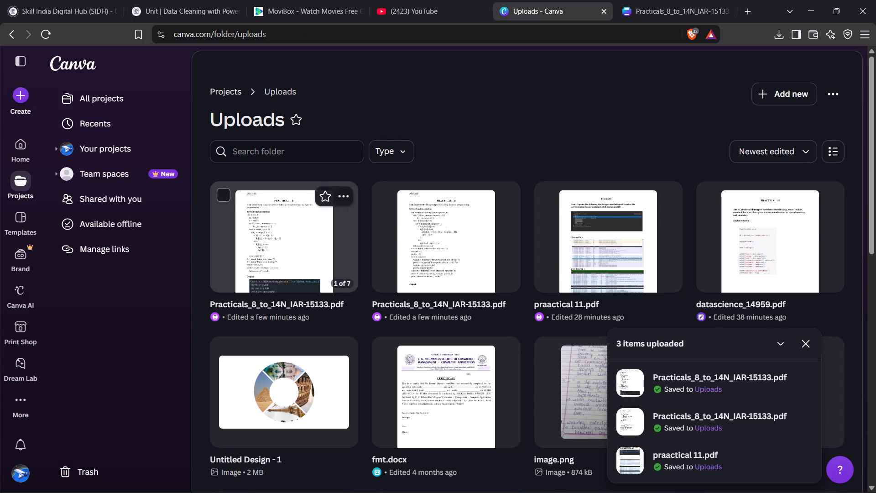
left_click(303, 266)
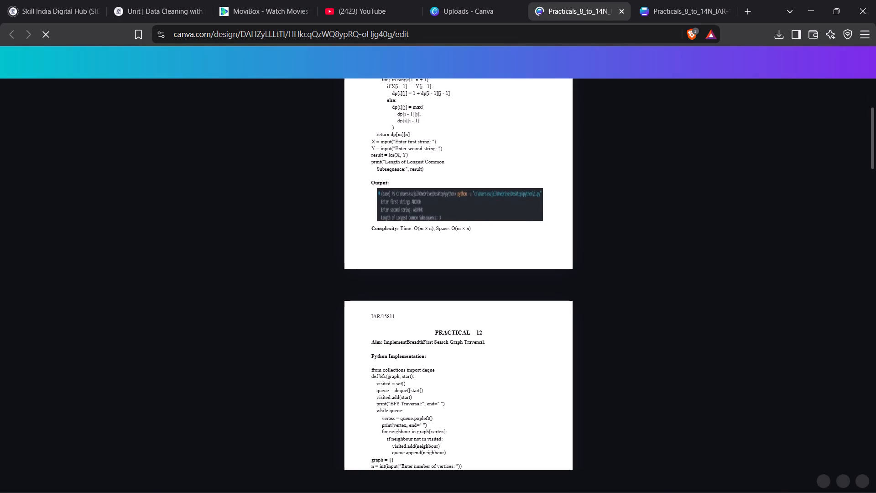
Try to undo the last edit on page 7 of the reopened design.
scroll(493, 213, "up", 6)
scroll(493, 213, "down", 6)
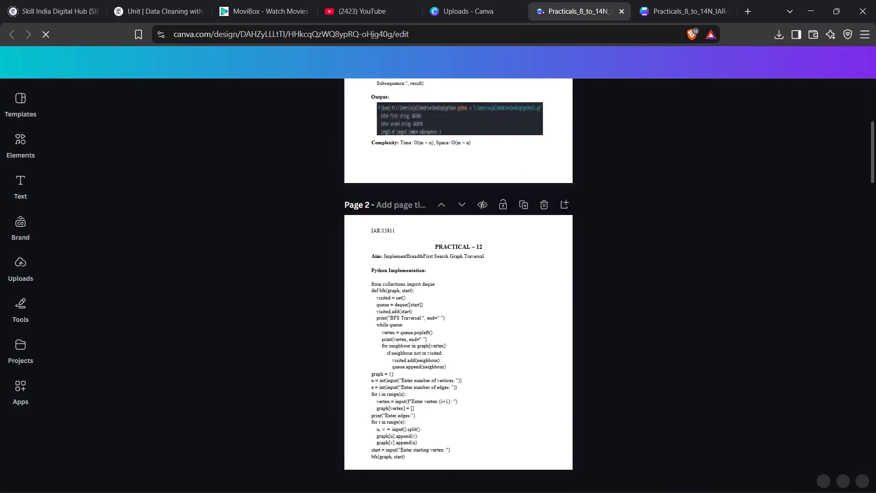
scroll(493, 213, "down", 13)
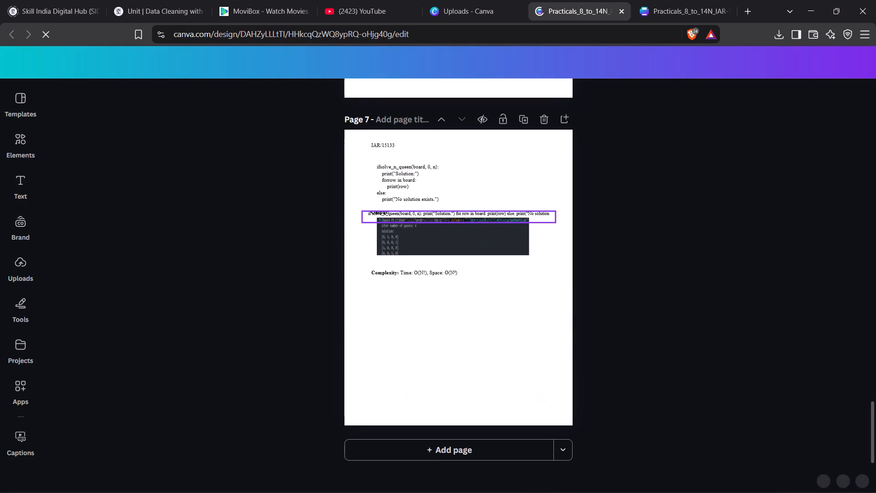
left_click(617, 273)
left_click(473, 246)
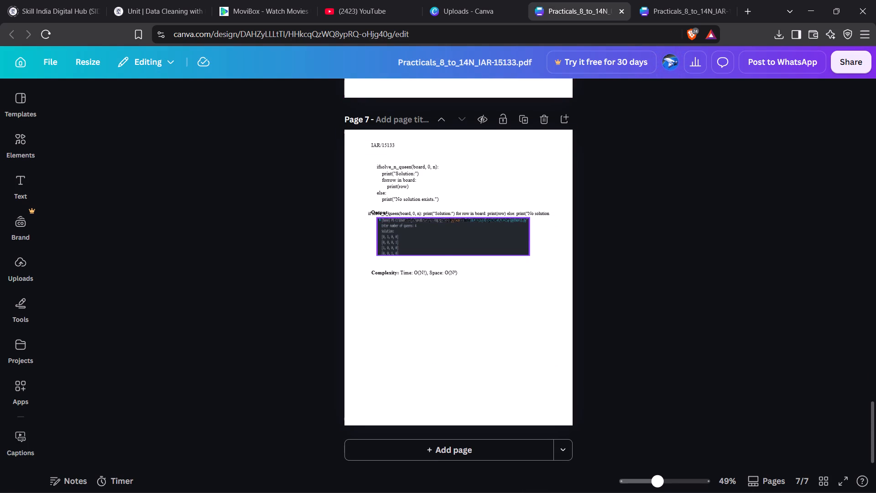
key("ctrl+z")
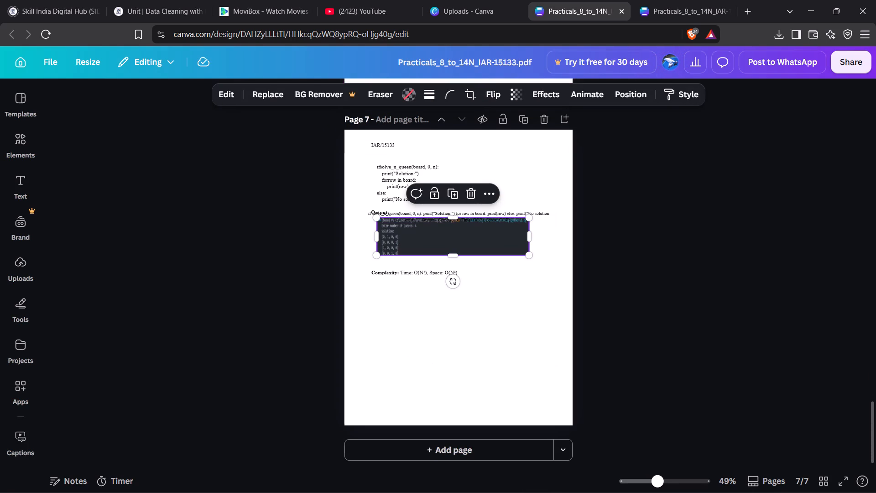
Move the N-Queens output screenshot on page 7 down to just above the Complexity line.
left_click_drag(657, 483, 675, 481)
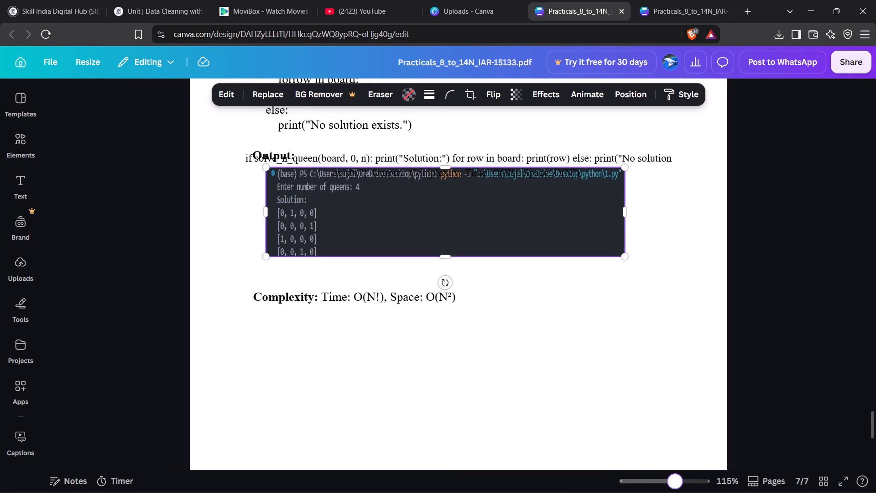
left_click_drag(675, 481, 669, 482)
left_click(630, 396)
scroll(630, 396, "up", 2)
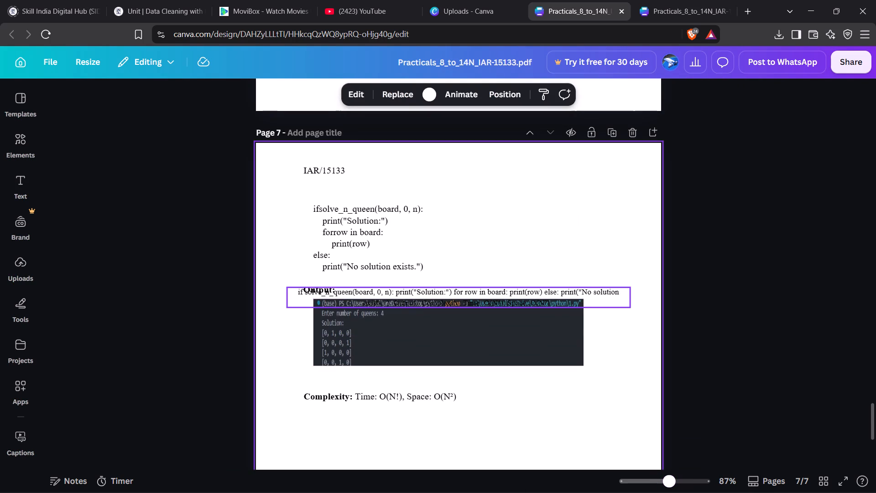
left_click_drag(498, 332, 501, 351)
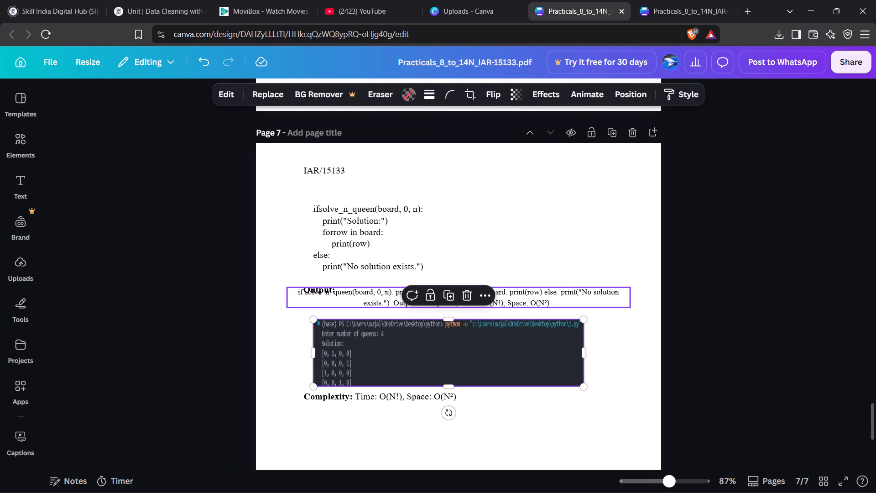
Move the pasted code text on page 7 into the gap between the Output heading and the screenshot.
left_click_drag(526, 290, 529, 299)
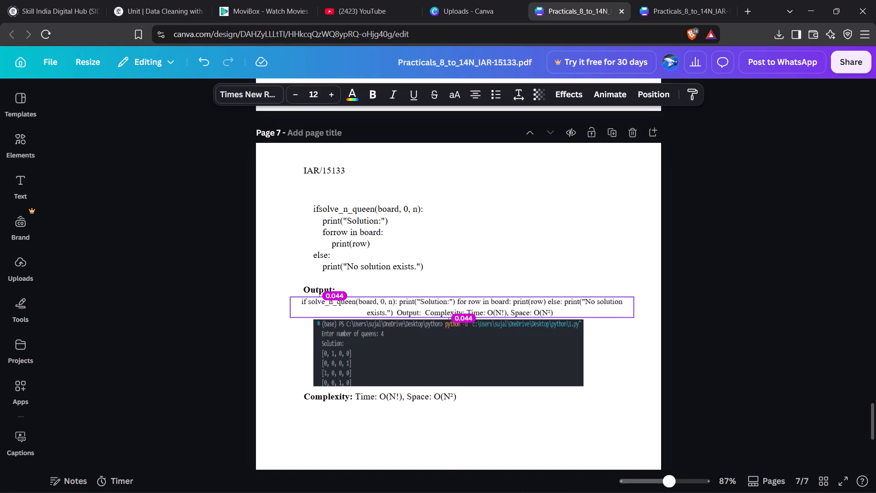
left_click_drag(529, 299, 535, 299)
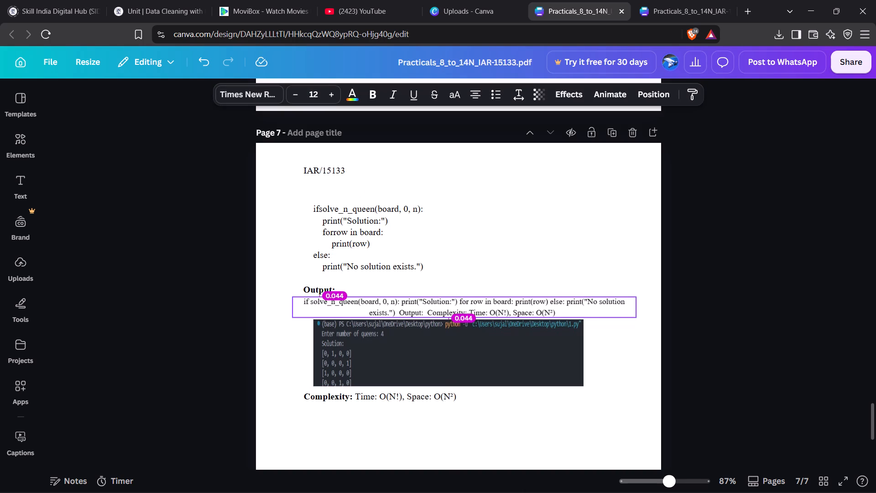
left_click_drag(535, 299, 535, 300)
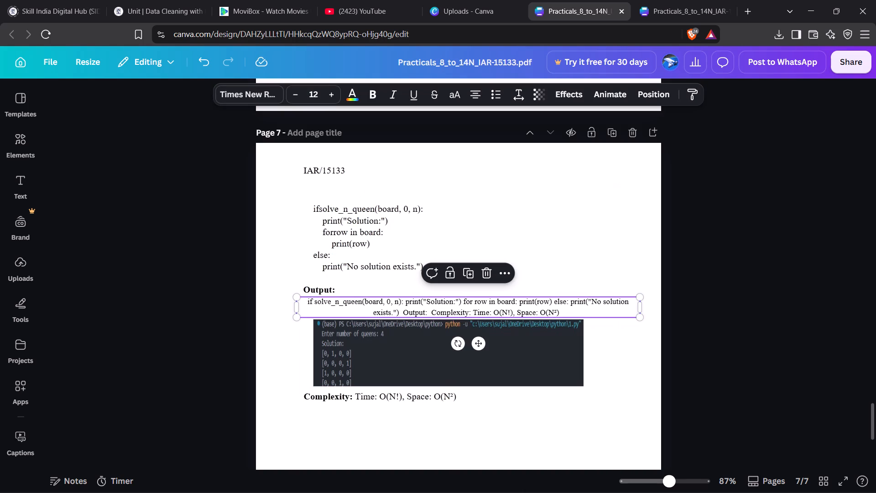
Look back through the pages before page 7, up to the Practical 13 output on page 5.
scroll(535, 300, "up", 9)
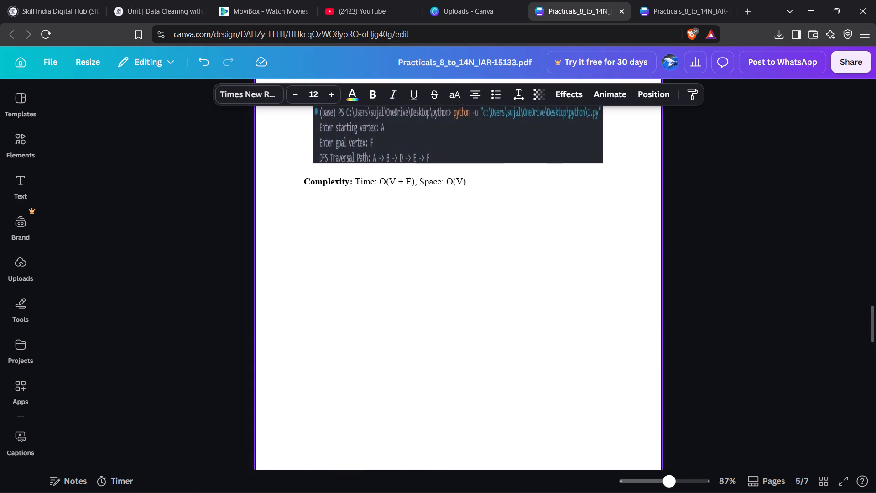
scroll(535, 300, "up", 1)
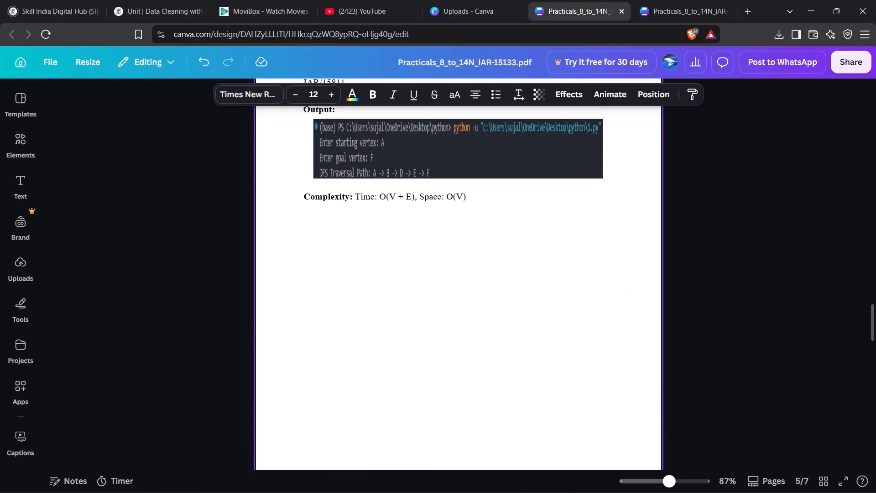
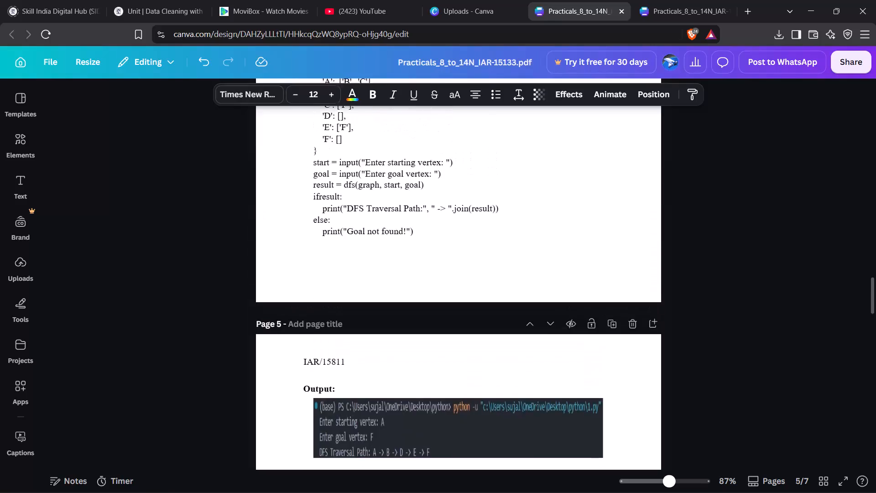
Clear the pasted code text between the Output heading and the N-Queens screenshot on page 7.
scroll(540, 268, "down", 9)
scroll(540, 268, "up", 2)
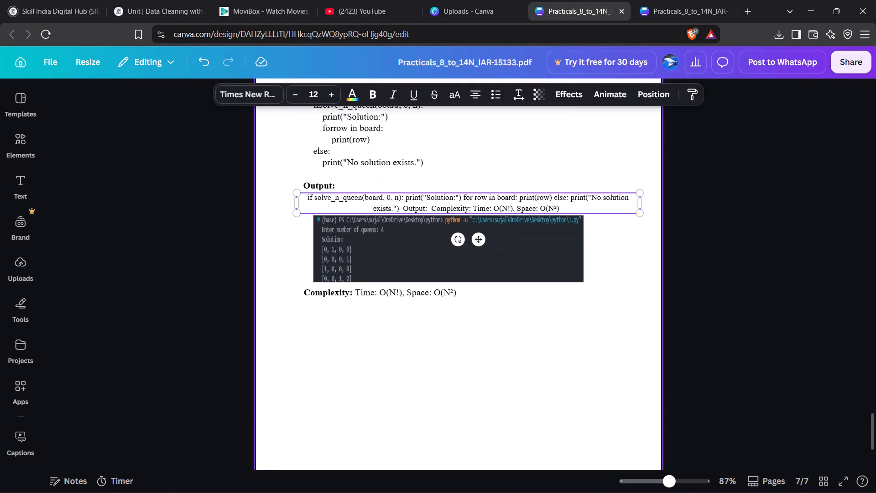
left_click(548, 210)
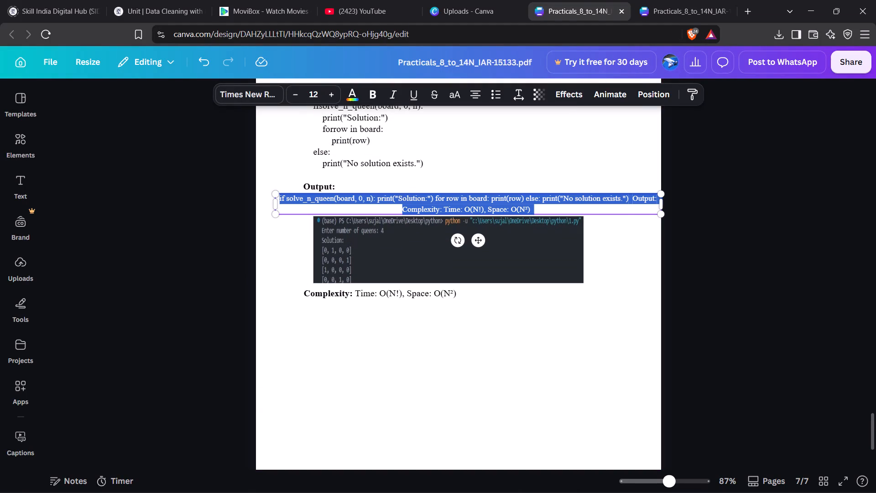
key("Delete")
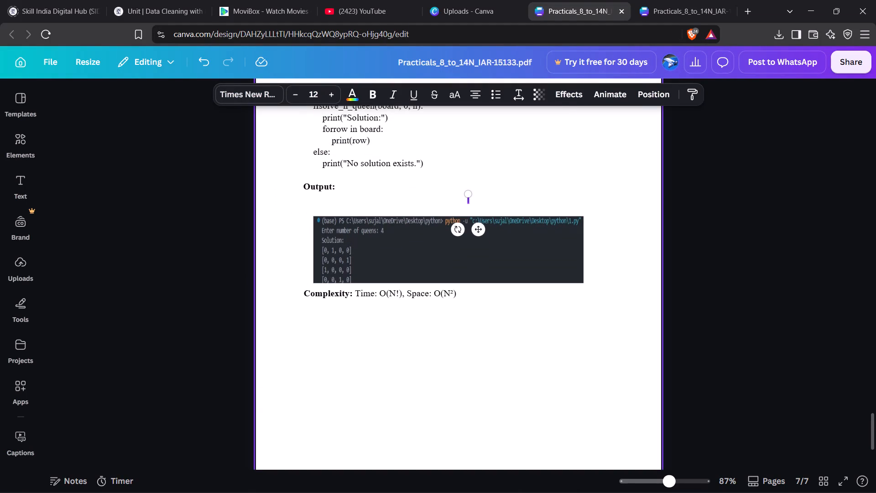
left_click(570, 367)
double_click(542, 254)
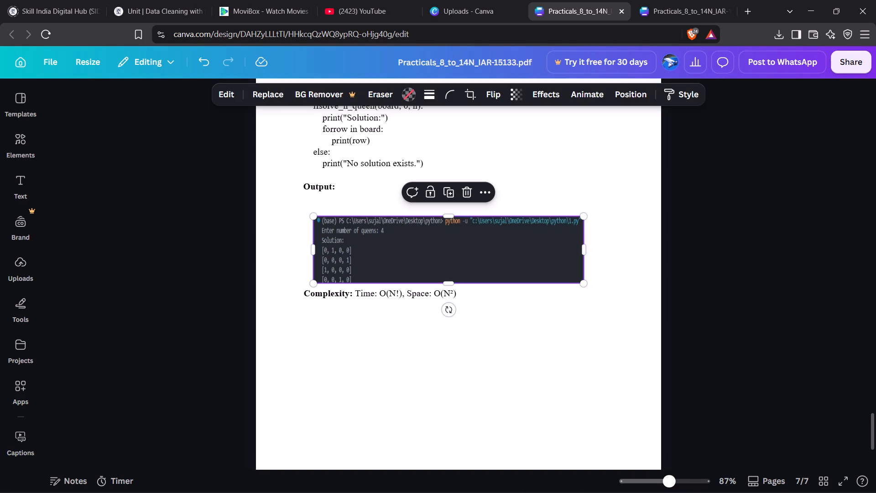
Undo the text deletion and the earlier moves of the pasted text and output screenshot on page 7.
key("ctrl+z")
key("ctrl+z")
key("ctrl+z")
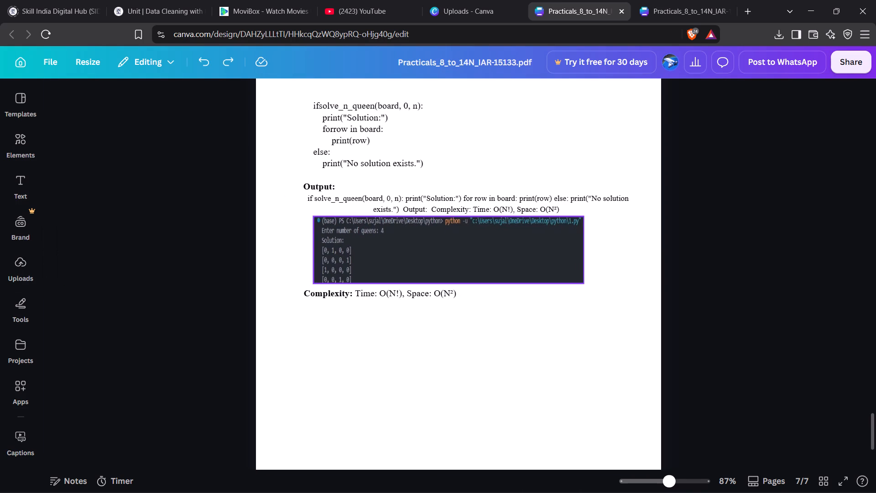
key("ctrl+z")
key("ctrl+z")
key("ctrl+z")
key("ctrl+z")
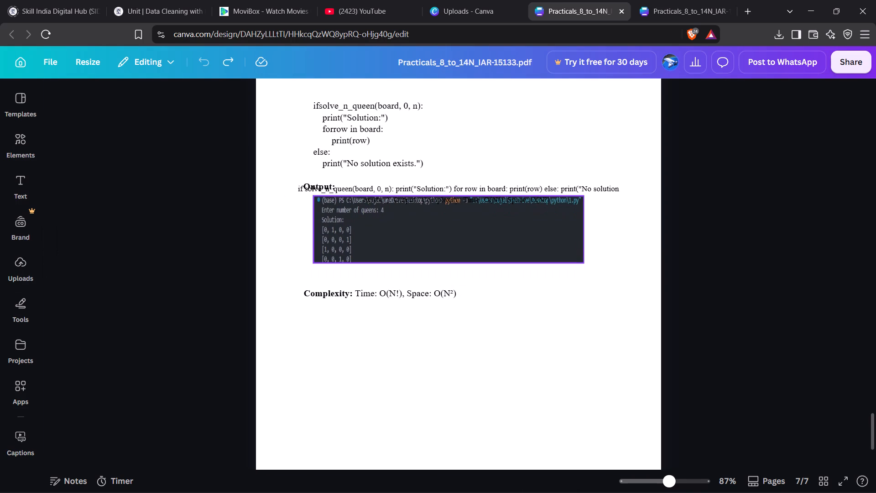
key("ctrl+z")
Delete the pasted code text box overlapping the Output heading and screenshot on page 7.
left_click(603, 186)
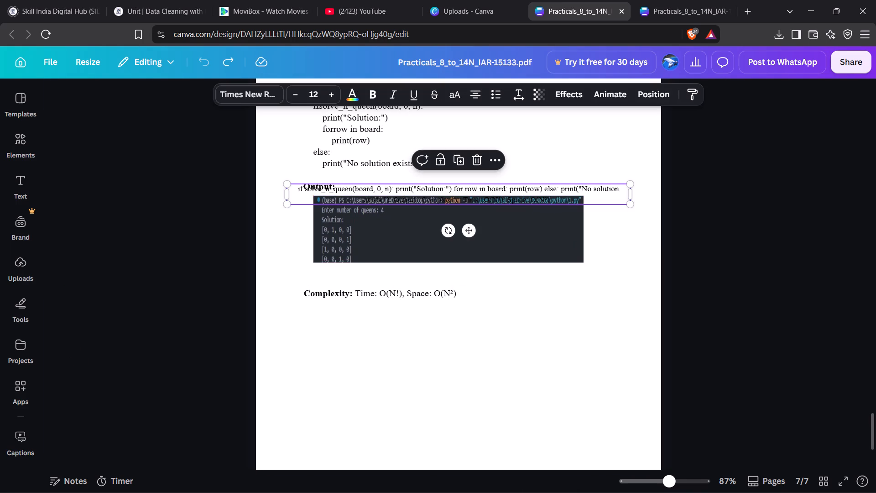
key("Delete")
Look back at the Practical 14 code and student ID header on page 6.
scroll(603, 186, "up", 5)
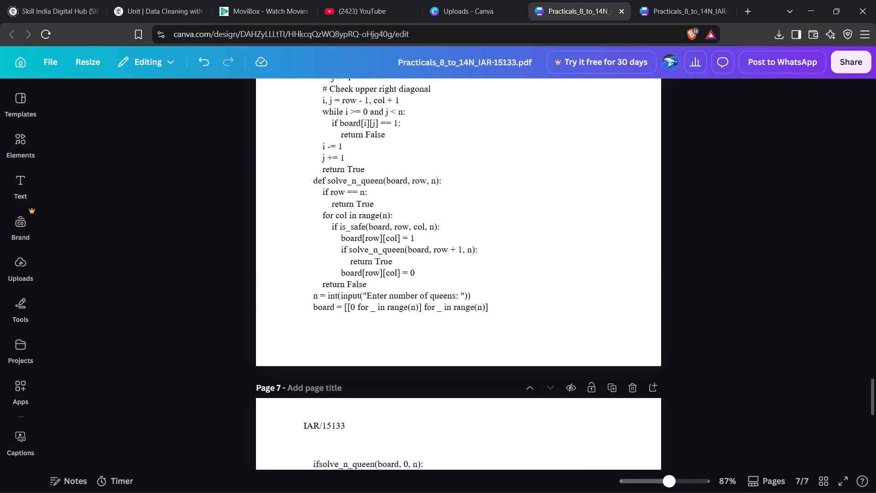
scroll(603, 186, "up", 2)
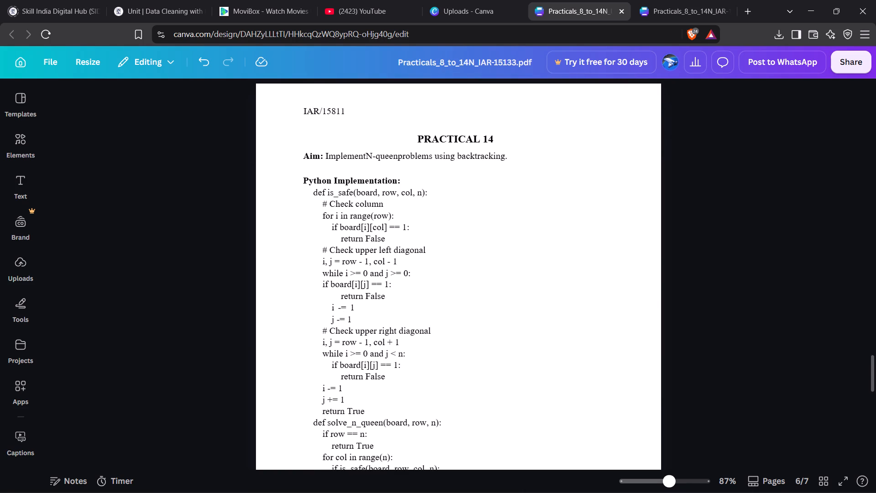
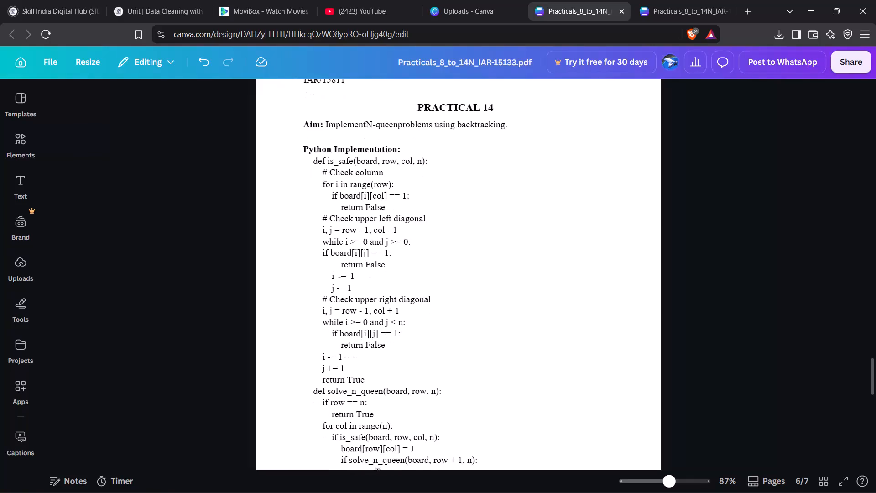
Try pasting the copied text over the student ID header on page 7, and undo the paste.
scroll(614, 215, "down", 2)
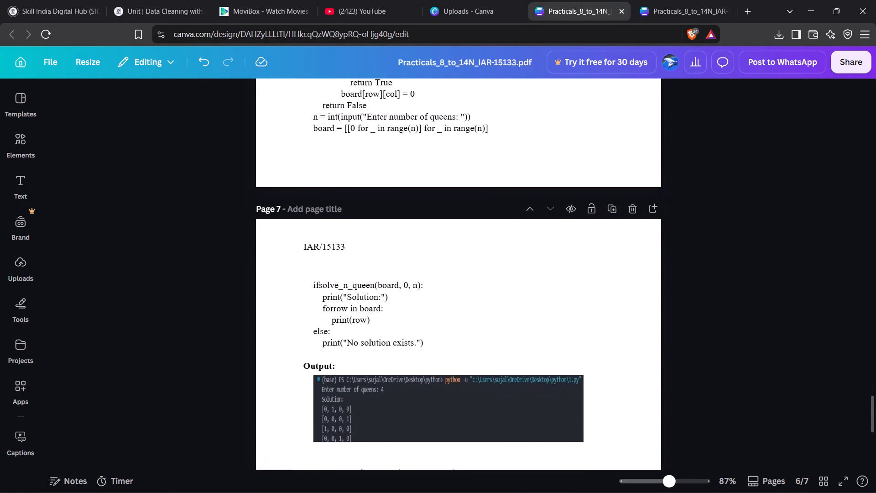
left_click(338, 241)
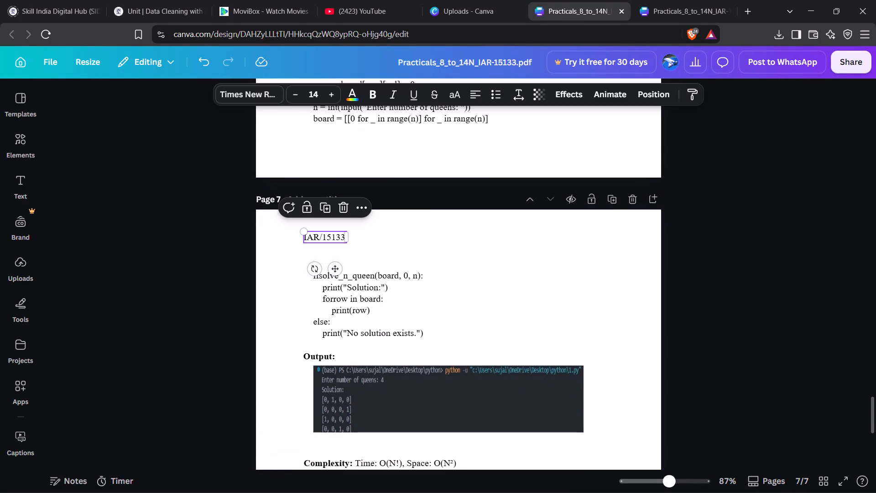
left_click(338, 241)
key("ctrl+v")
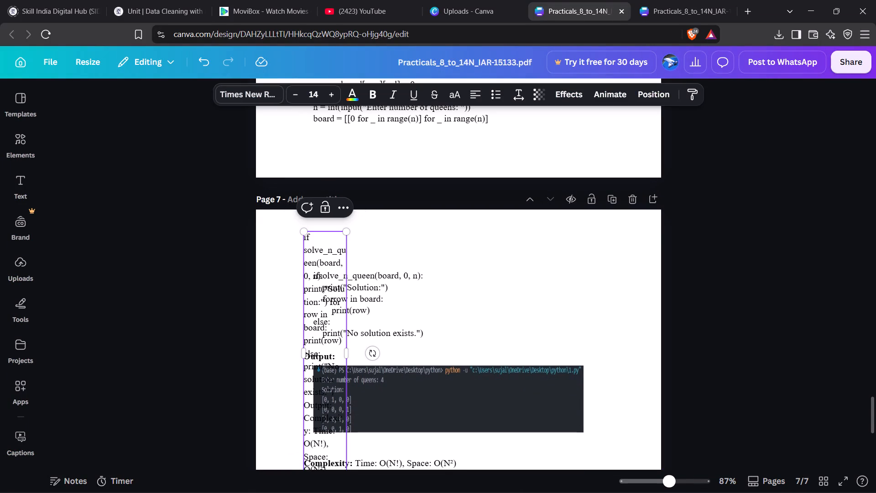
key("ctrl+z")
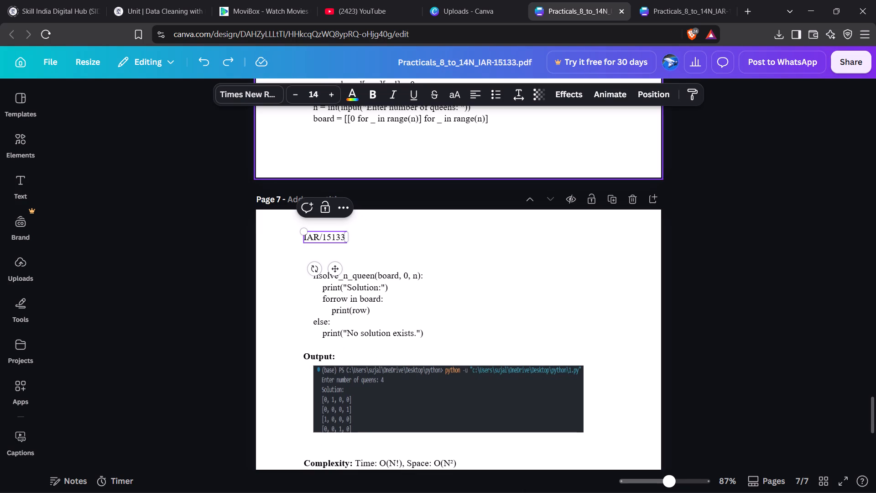
Replace the last three digits of the page 7 header with those of the new student ID.
left_click(343, 242)
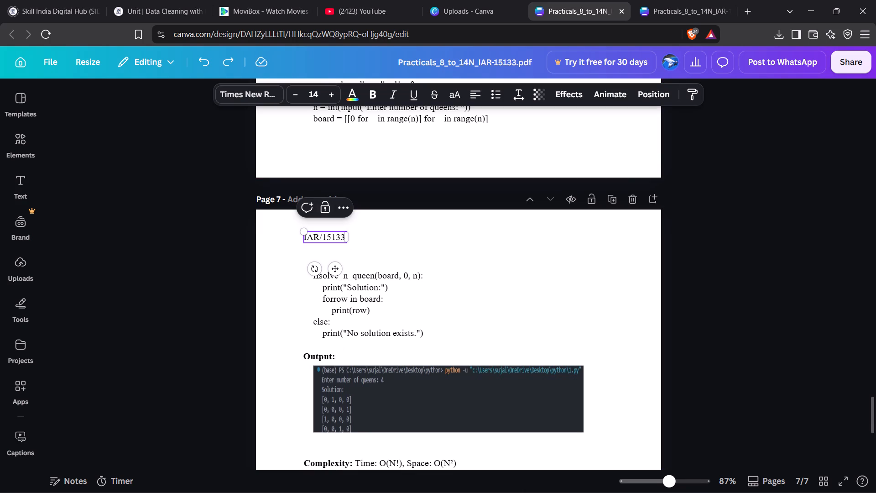
key("Right")
key("BackSpace")
key("BackSpace")
key("BackSpace")
type("811")
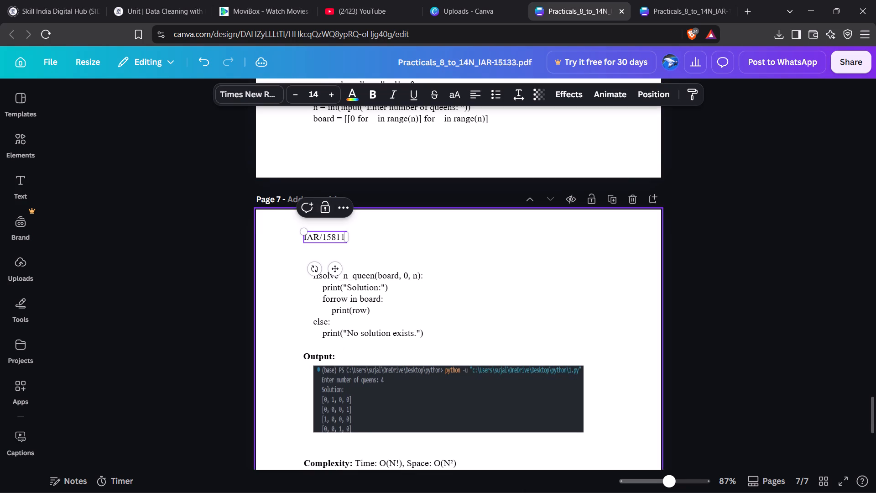
left_click(479, 262)
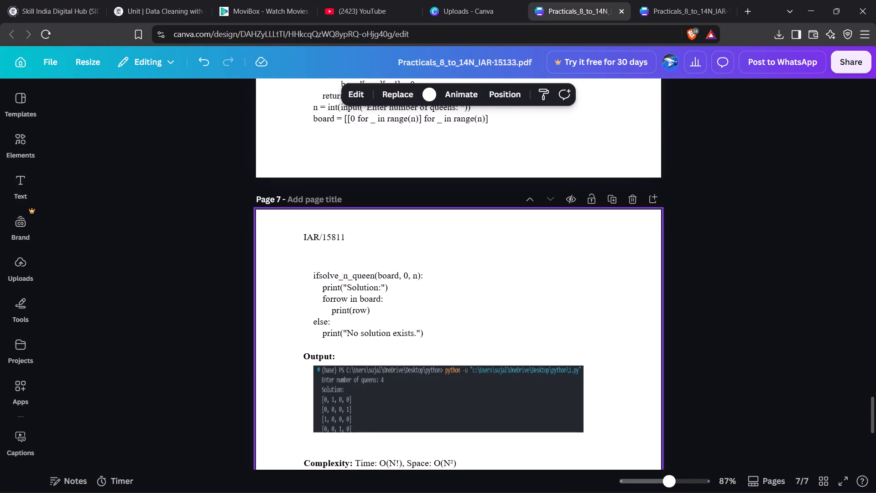
Review the pages from the Complexity line on page 7 back up to Practical 11 on page 1.
scroll(479, 262, "down", 4)
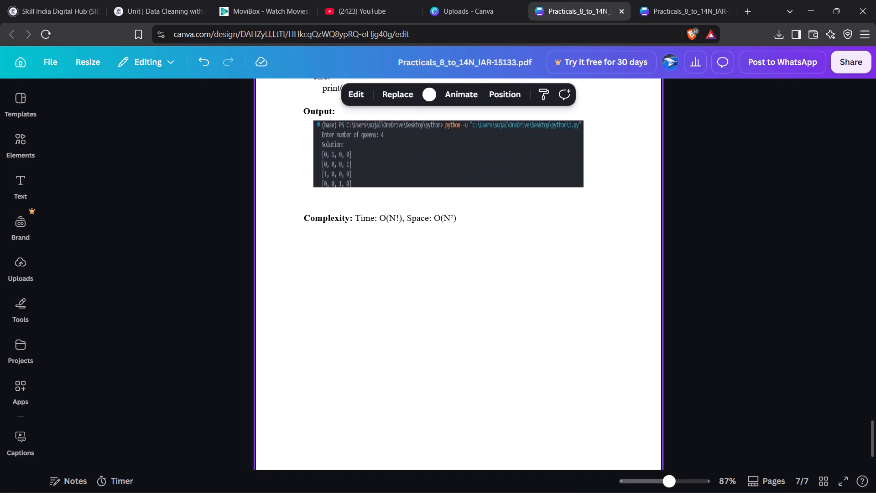
left_click(424, 223)
left_click(474, 278)
scroll(474, 278, "up", 7)
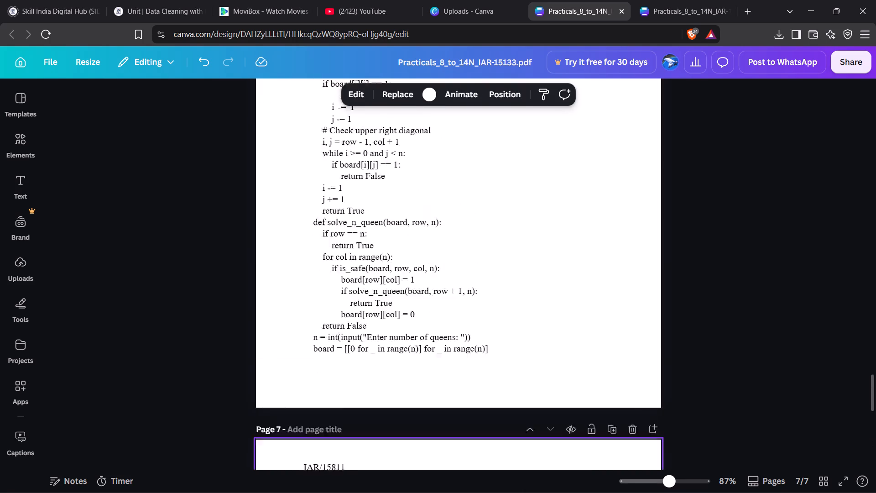
scroll(474, 278, "up", 19)
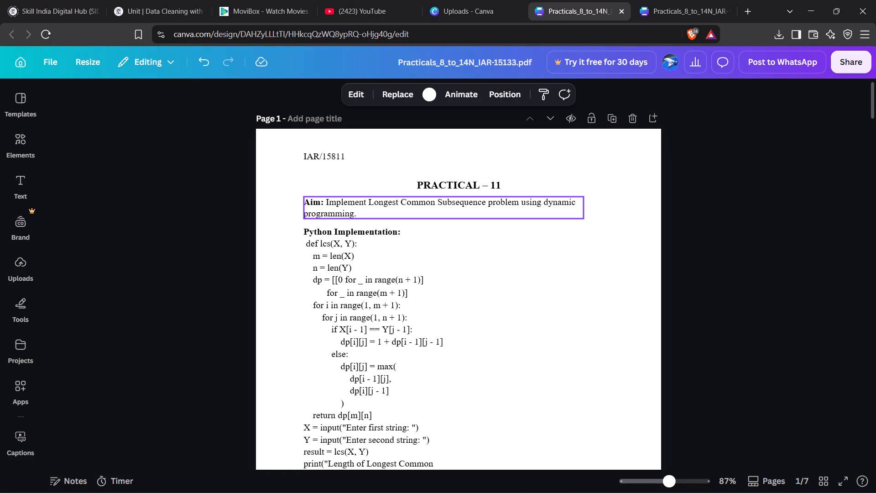
Export all pages of the design for download as a PDF.
left_click(861, 63)
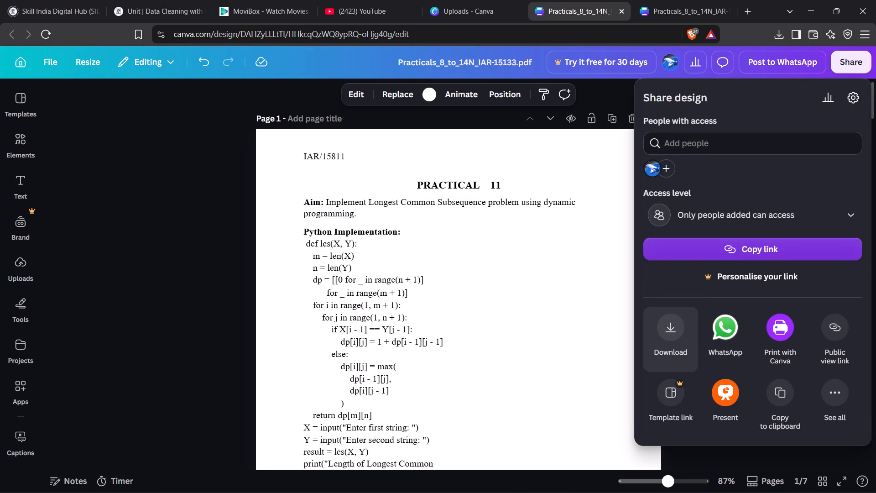
left_click(666, 330)
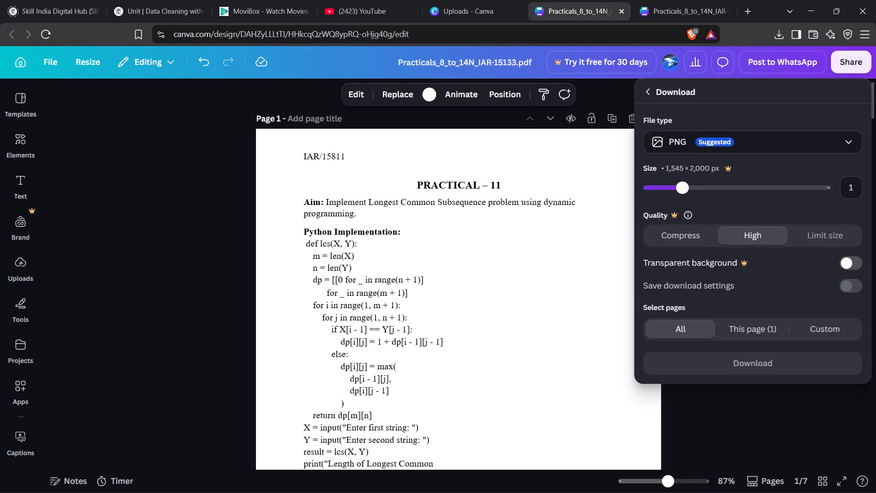
left_click(810, 135)
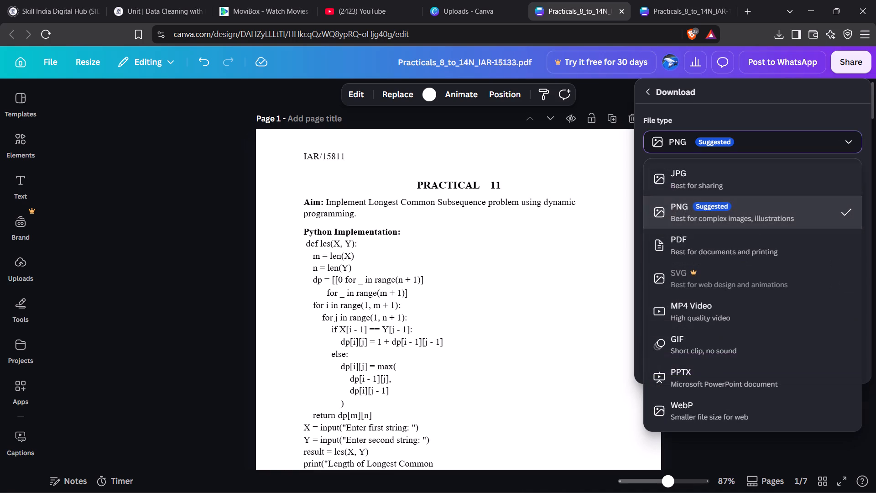
left_click(754, 241)
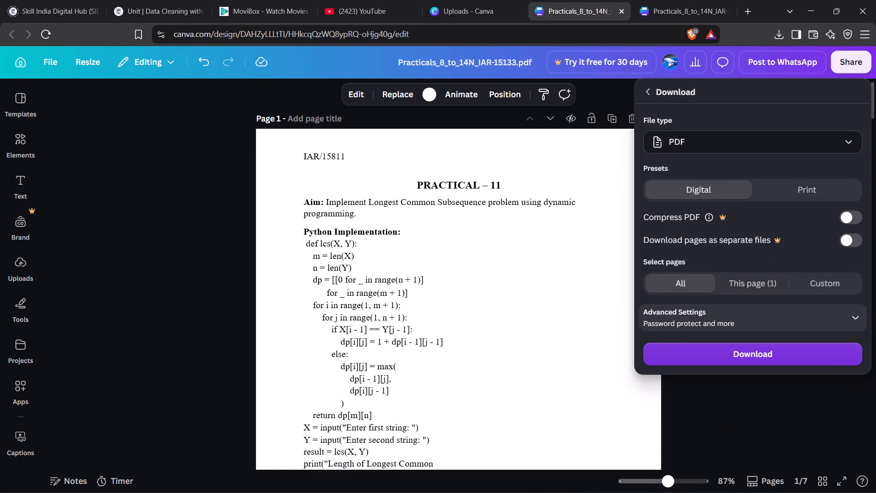
left_click(756, 362)
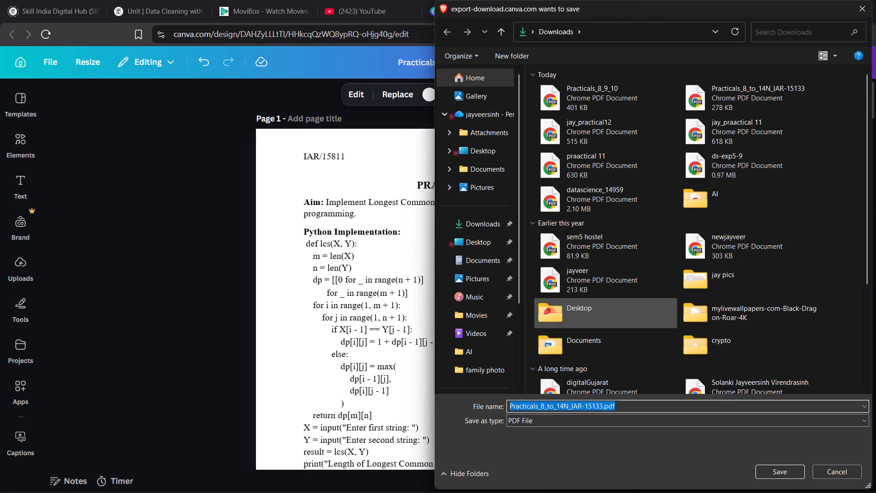
Name the exported file Practicals_11_to_14.pdf and save it in the Downloads folder.
left_click(483, 225)
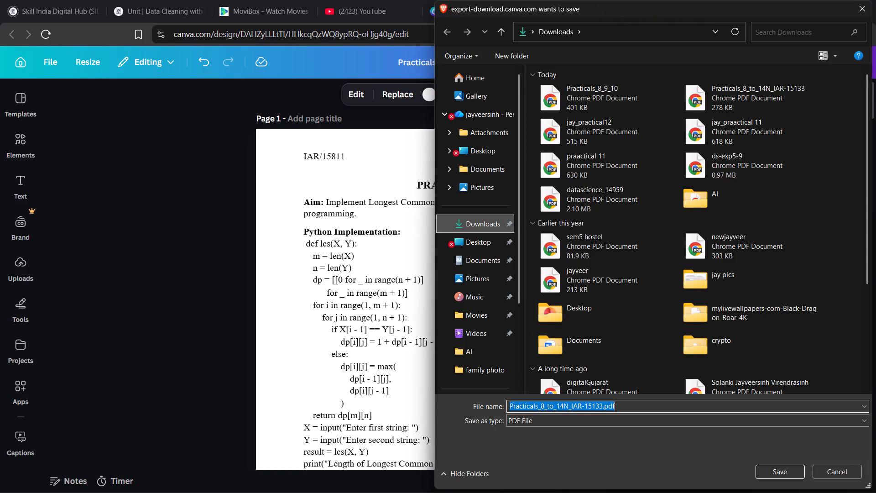
left_click(604, 406)
left_click(604, 406)
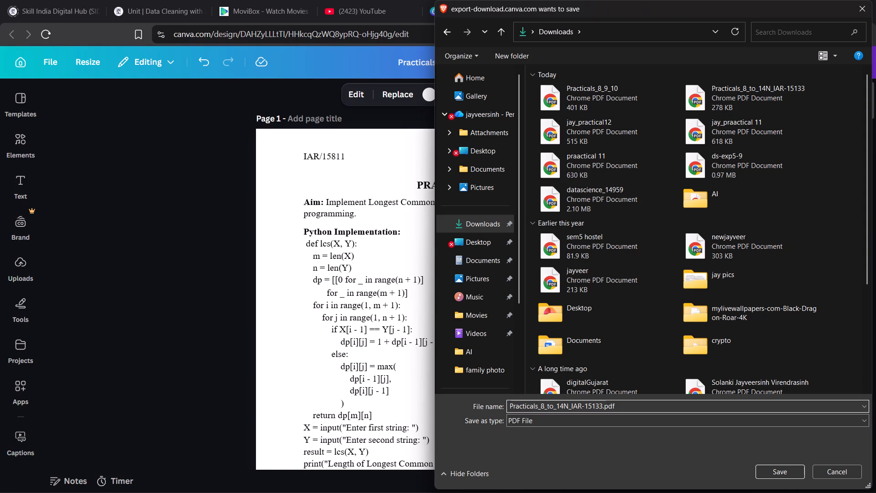
key("BackSpace")
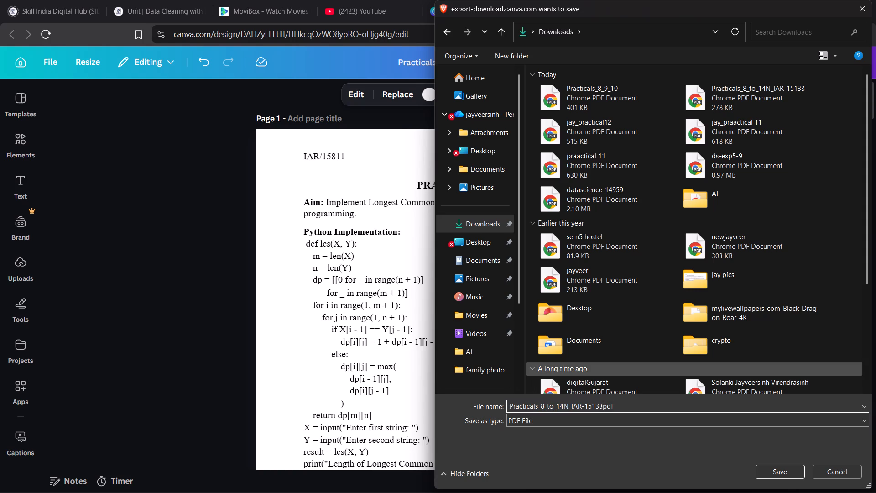
key("period")
key("Left")
key("BackSpace")
key("BackSpace")
key("BackSpace")
key("BackSpace")
key("BackSpace")
key("BackSpace")
key("BackSpace")
key("BackSpace")
key("BackSpace")
key("BackSpace")
key("BackSpace")
key("Left")
key("Left")
key("Left")
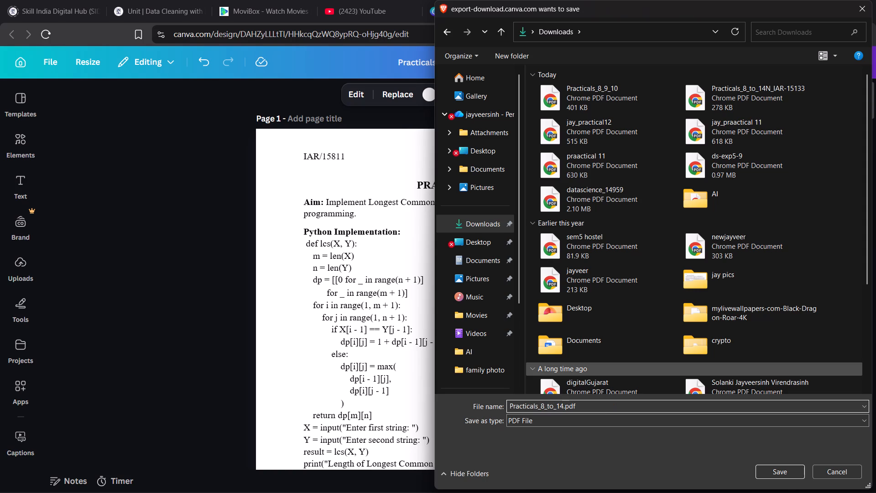
key("Left")
key("Left")
key("Left")
key("BackSpace")
type("11")
left_click(795, 474)
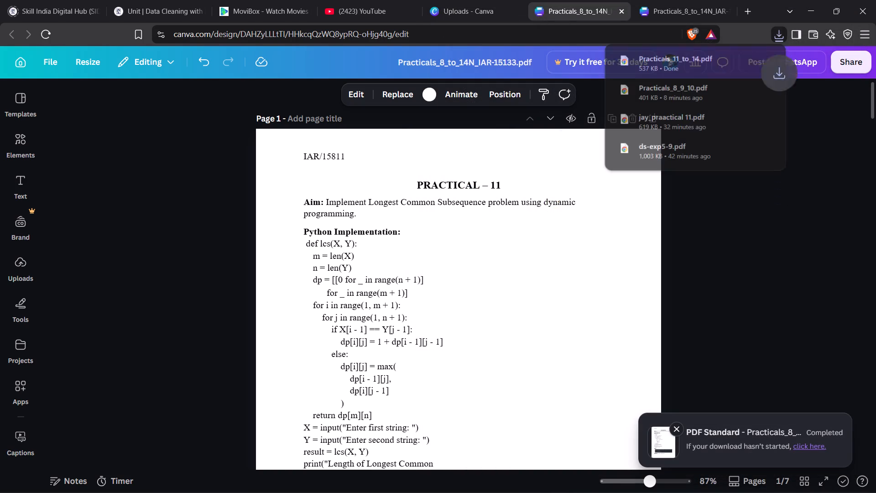